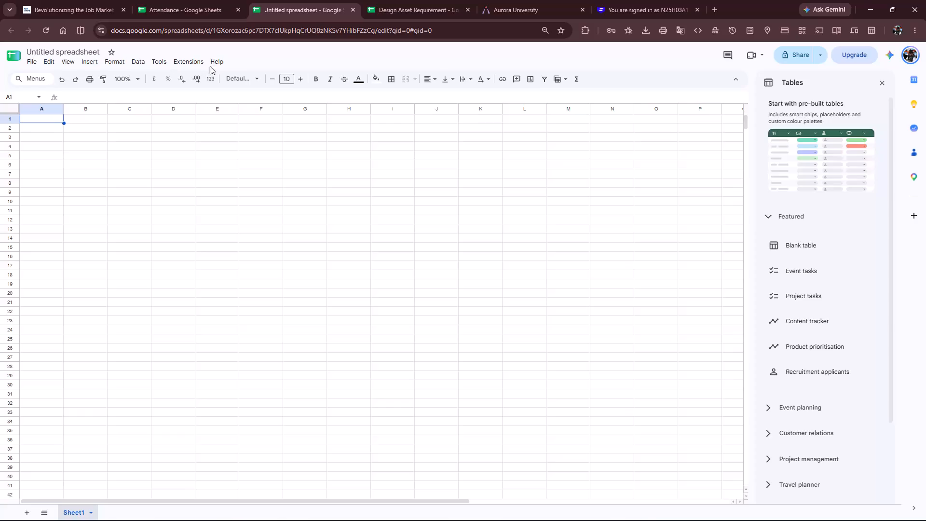
Copy the Registration No and Student Name header cells from the Attendance spreadsheet into A1:B1 of the untitled spreadsheet.
{"action": "double_click", "coordinate": [51, 121]}
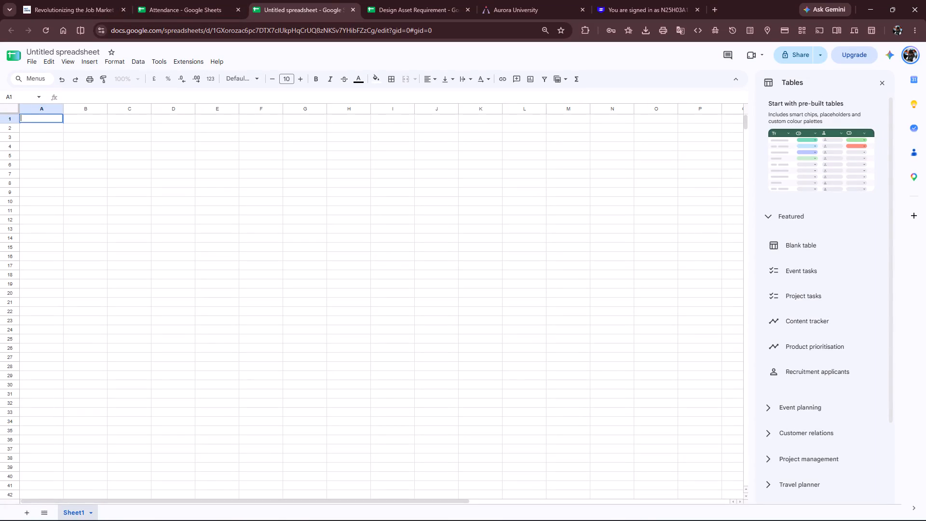
{"action": "key", "text": "ctrl+shift+Right"}
{"action": "left_click", "coordinate": [54, 120]}
{"action": "left_click", "coordinate": [157, 0]}
{"action": "scroll", "coordinate": [122, 208], "scroll_direction": "up", "scroll_amount": 6}
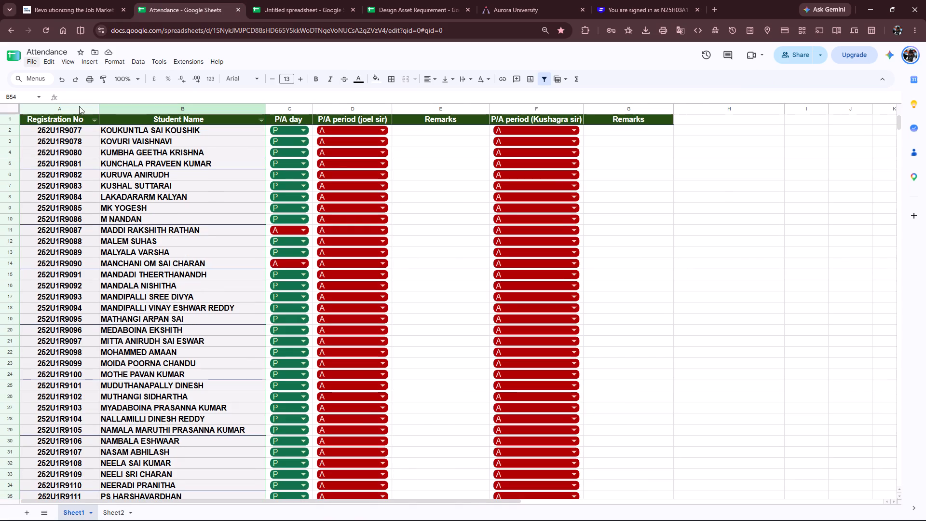
{"action": "left_click", "coordinate": [235, 120]}
{"action": "key", "text": "ctrl+shift+Left"}
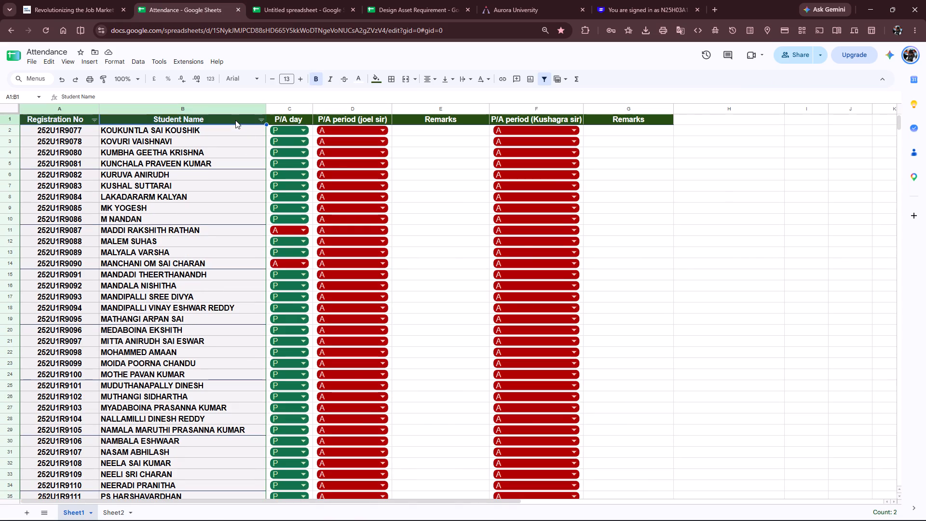
{"action": "key", "text": "ctrl+c"}
{"action": "left_click", "coordinate": [328, 0]}
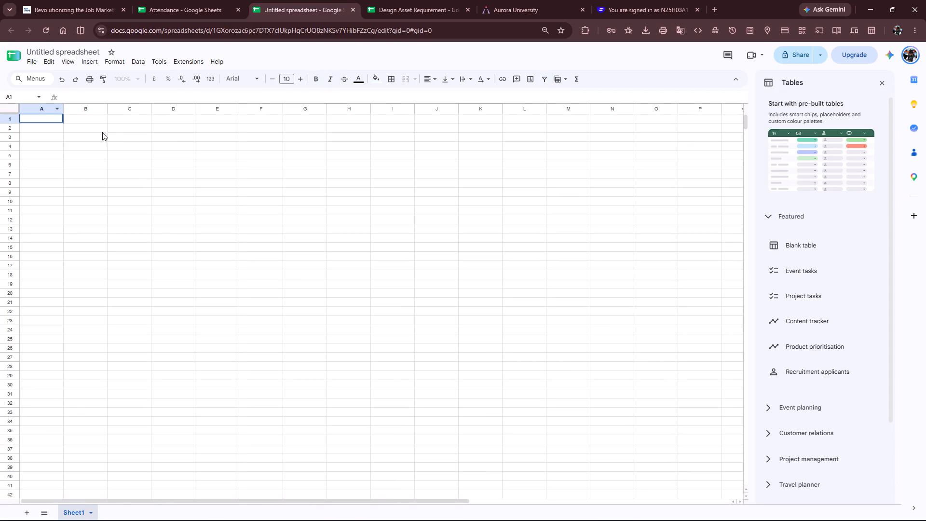
{"action": "left_click", "coordinate": [98, 116]}
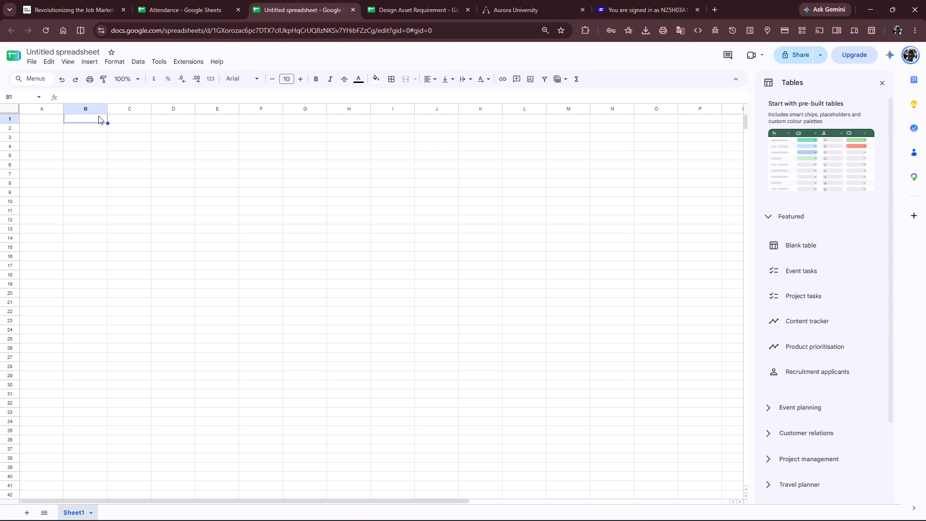
{"action": "left_click", "coordinate": [48, 122]}
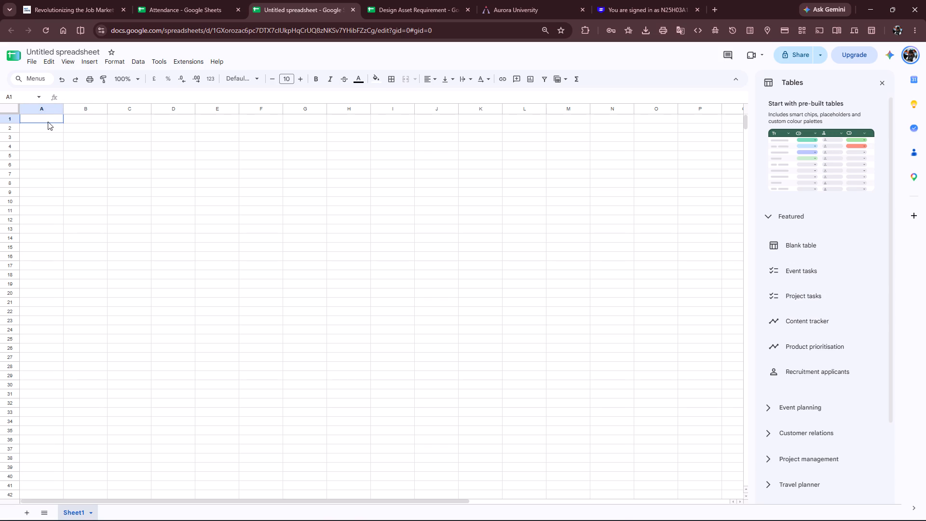
{"action": "key", "text": "ctrl+v"}
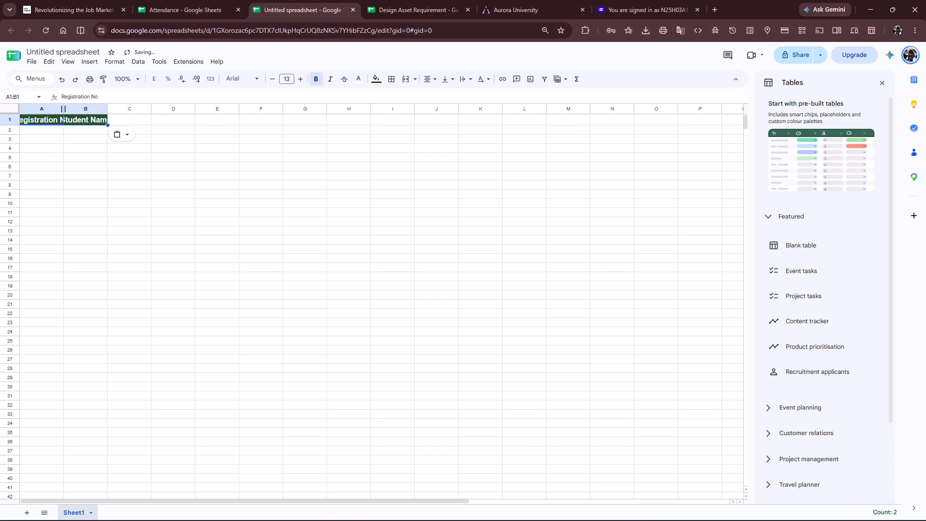
Widen columns A, B and C so the headers fit, making the Student Name column the widest.
{"action": "left_click_drag", "start_coordinate": [63, 107], "coordinate": [192, 91]}
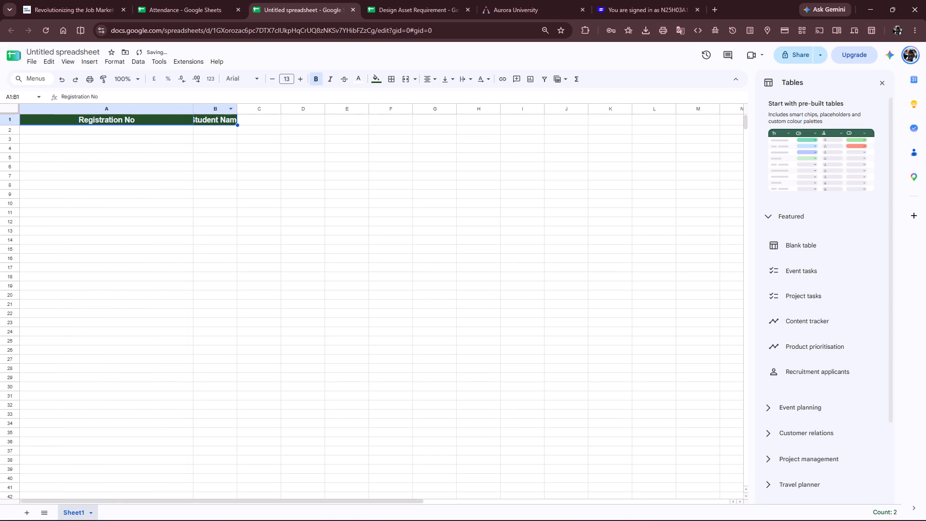
{"action": "left_click_drag", "start_coordinate": [239, 111], "coordinate": [297, 112]}
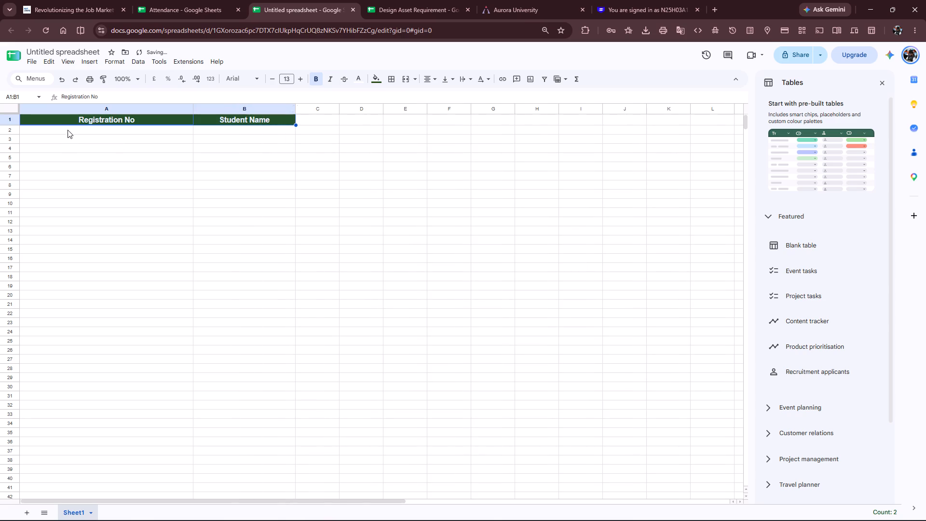
{"action": "double_click", "coordinate": [68, 129]}
{"action": "left_click_drag", "start_coordinate": [194, 107], "coordinate": [194, 106]}
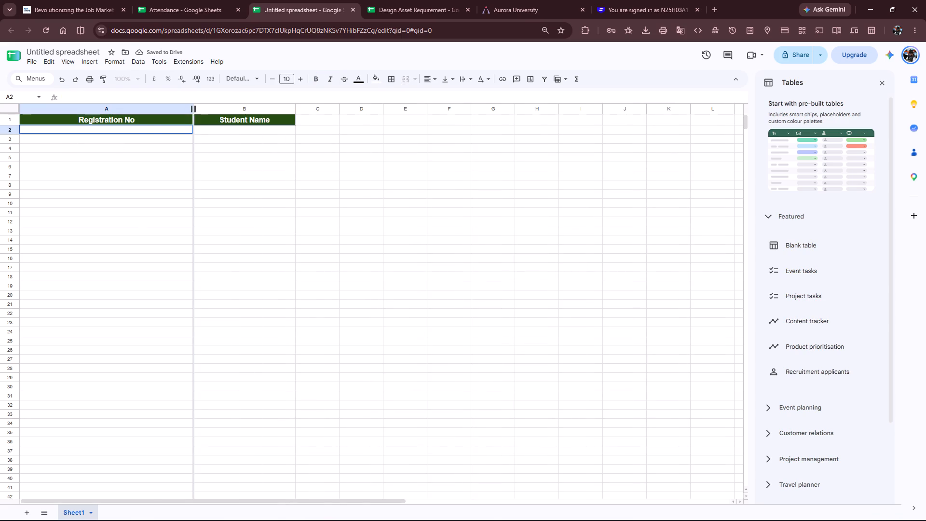
{"action": "left_click_drag", "start_coordinate": [194, 106], "coordinate": [147, 109]}
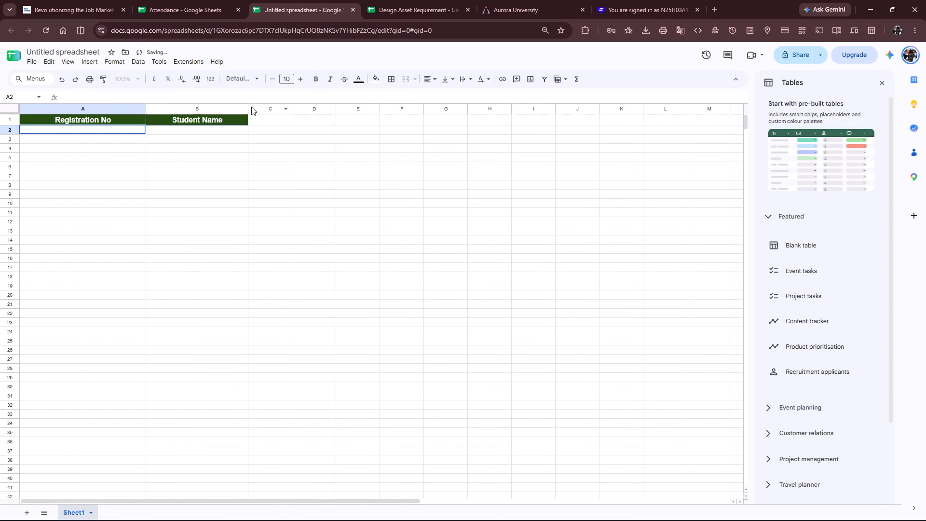
{"action": "left_click_drag", "start_coordinate": [248, 109], "coordinate": [360, 117]}
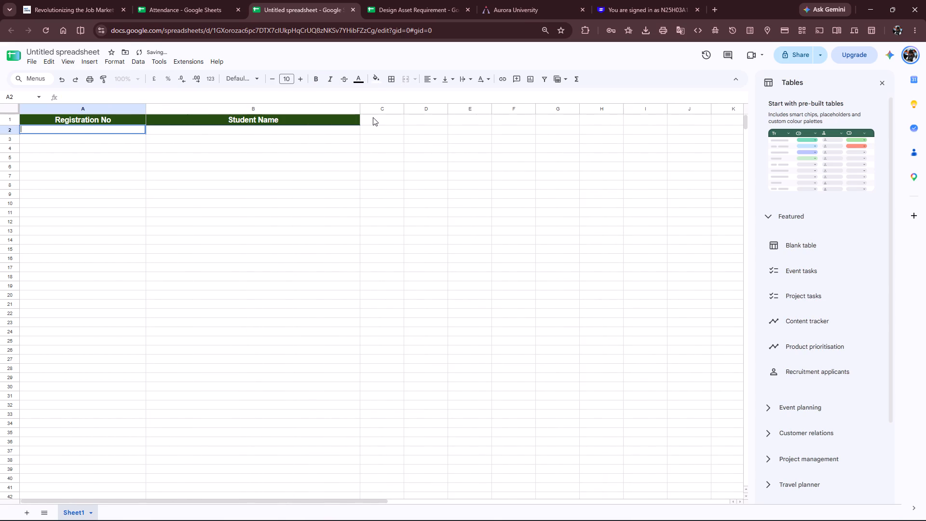
{"action": "left_click_drag", "start_coordinate": [405, 112], "coordinate": [430, 113]}
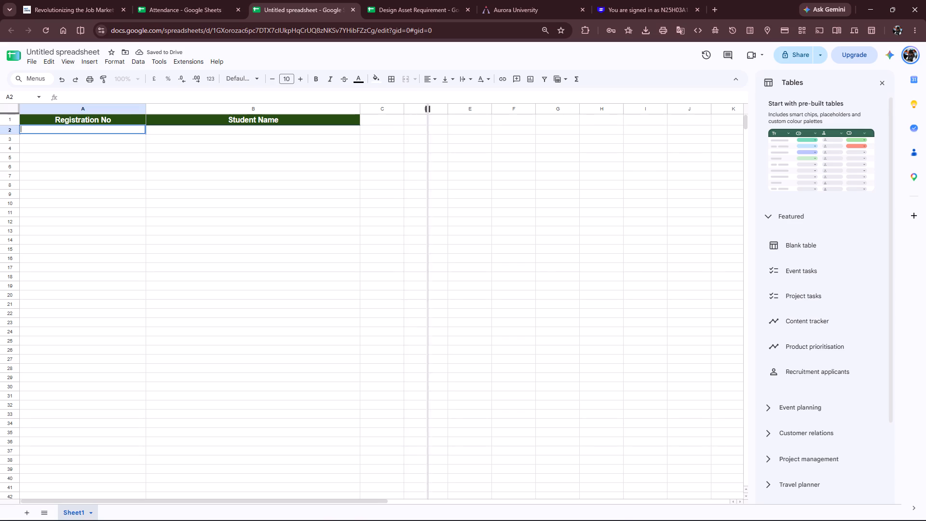
{"action": "left_click_drag", "start_coordinate": [430, 113], "coordinate": [453, 114]}
Copy the formatted Student Name header from B1 into C1.
{"action": "left_click", "coordinate": [421, 121]}
{"action": "left_click", "coordinate": [352, 122]}
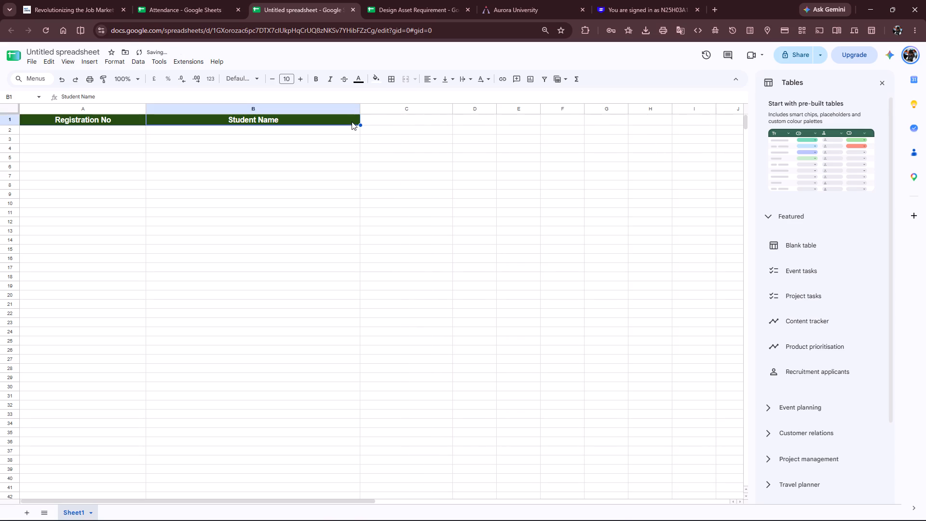
{"action": "key", "text": "ctrl+c"}
{"action": "left_click", "coordinate": [405, 115]}
{"action": "key", "text": "ctrl+v"}
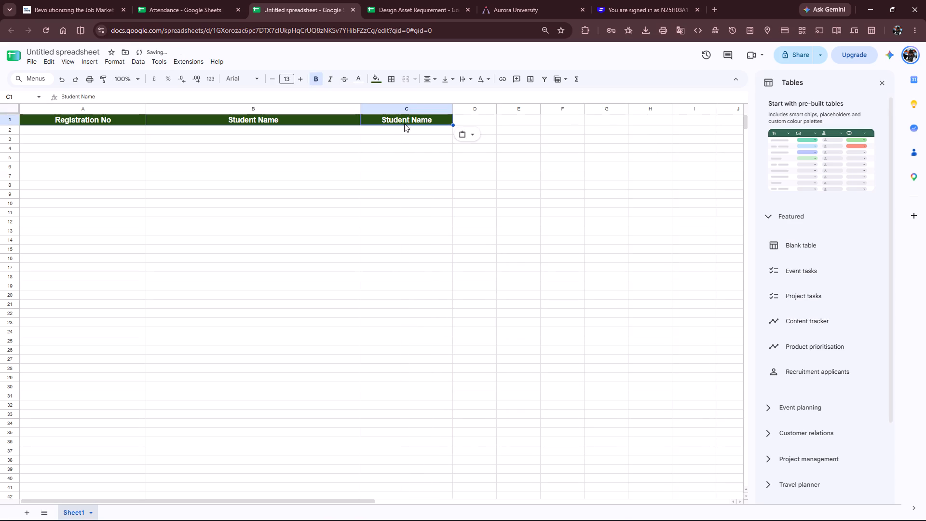
Replace the header text in C1 with "REMARKS".
{"action": "left_click", "coordinate": [404, 124]}
{"action": "double_click", "coordinate": [404, 124]}
{"action": "key", "text": "BackSpace"}
{"action": "key", "text": "BackSpace"}
{"action": "key", "text": "BackSpace"}
{"action": "key", "text": "BackSpace"}
{"action": "key", "text": "BackSpace"}
{"action": "key", "text": "BackSpace"}
{"action": "key", "text": "BackSpace"}
{"action": "key", "text": "BackSpace"}
{"action": "key", "text": "BackSpace"}
{"action": "key", "text": "BackSpace"}
{"action": "key", "text": "BackSpace"}
{"action": "key", "text": "BackSpace"}
{"action": "key", "text": "BackSpace"}
{"action": "key", "text": "BackSpace"}
{"action": "key", "text": "BackSpace"}
{"action": "key", "text": "BackSpace"}
{"action": "key", "text": "BackSpace"}
{"action": "key", "text": "BackSpace"}
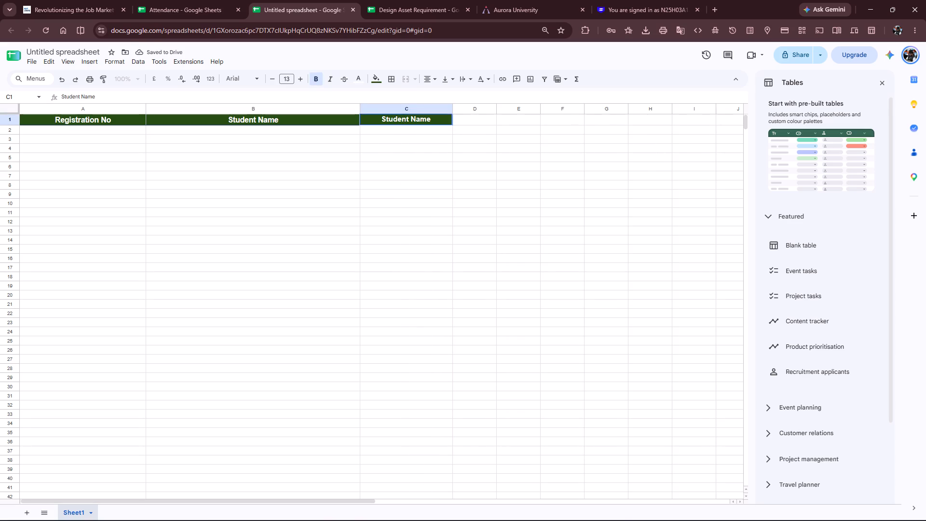
{"action": "key", "text": "BackSpace"}
{"action": "double_click", "coordinate": [425, 120]}
{"action": "key", "text": "ctrl+a"}
{"action": "key", "text": "BackSpace"}
{"action": "key", "text": "BackSpace"}
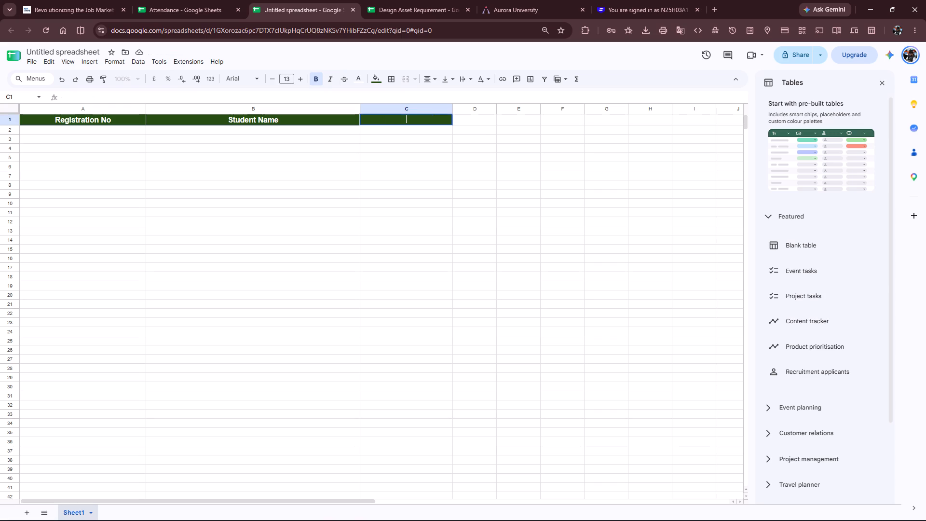
{"action": "key", "text": "r"}
{"action": "key", "text": "BackSpace"}
{"action": "type", "text": "REMARKS"}
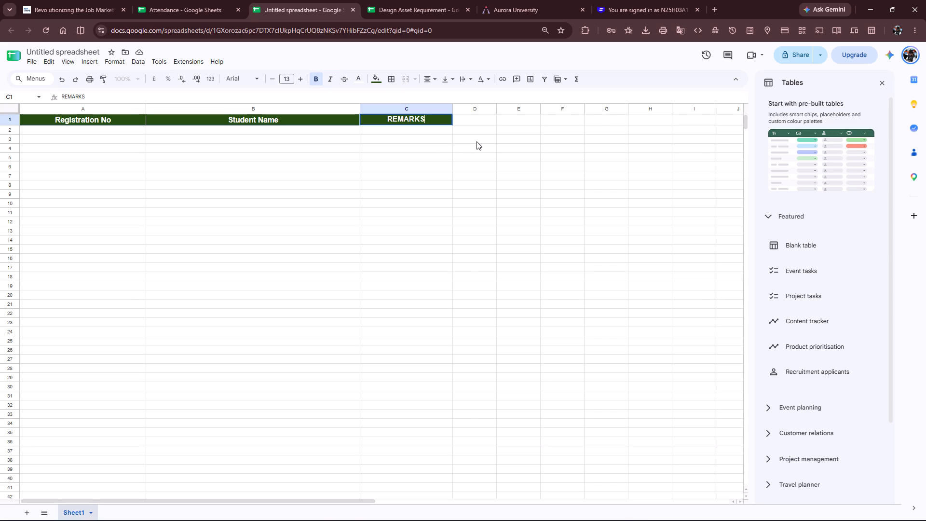
Widen the REMARKS column a little more.
{"action": "left_click_drag", "start_coordinate": [451, 108], "coordinate": [470, 109]}
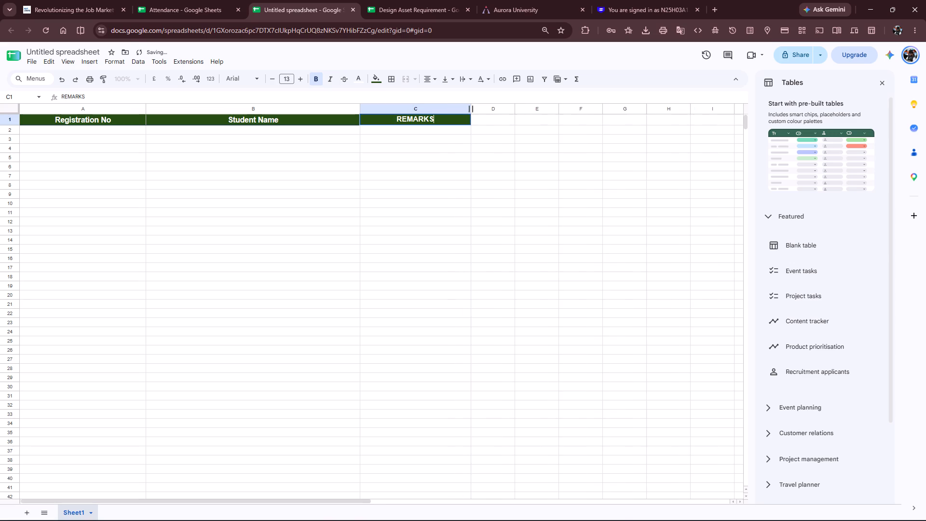
{"action": "left_click_drag", "start_coordinate": [470, 109], "coordinate": [481, 109]}
{"action": "left_click", "coordinate": [525, 147]}
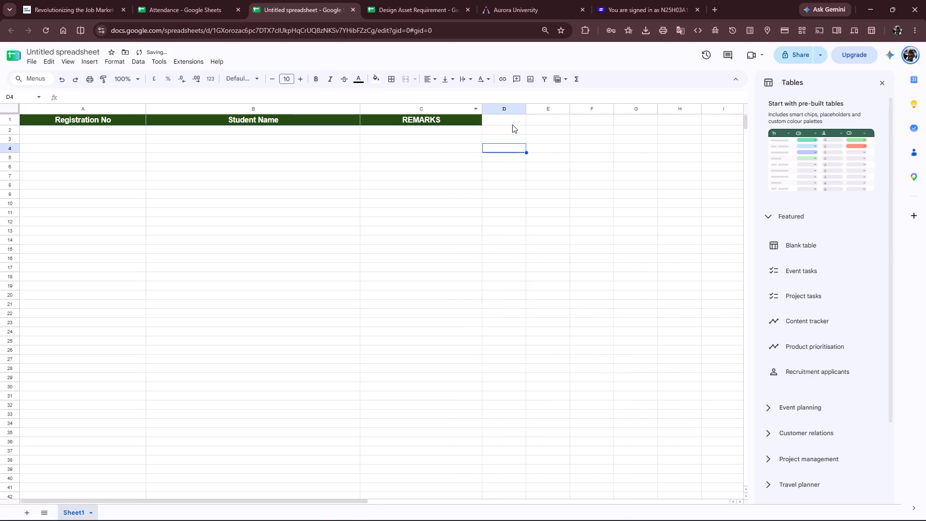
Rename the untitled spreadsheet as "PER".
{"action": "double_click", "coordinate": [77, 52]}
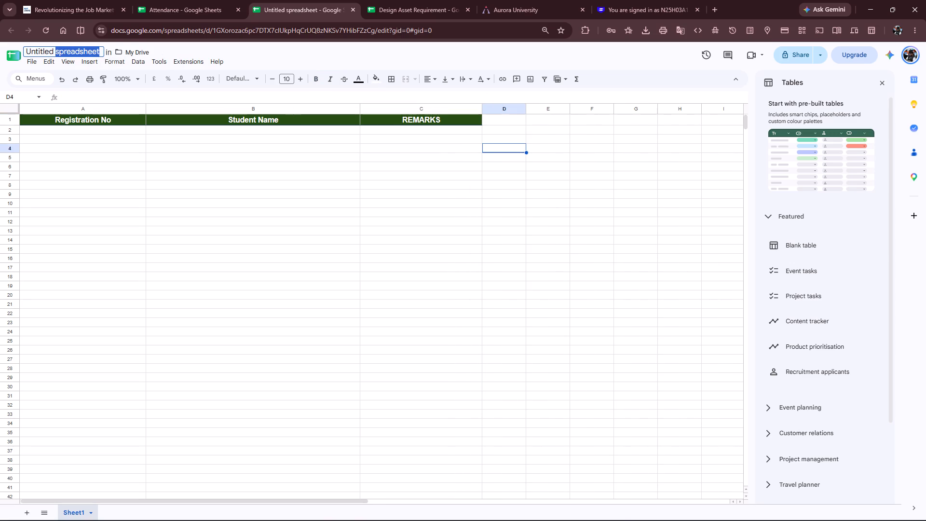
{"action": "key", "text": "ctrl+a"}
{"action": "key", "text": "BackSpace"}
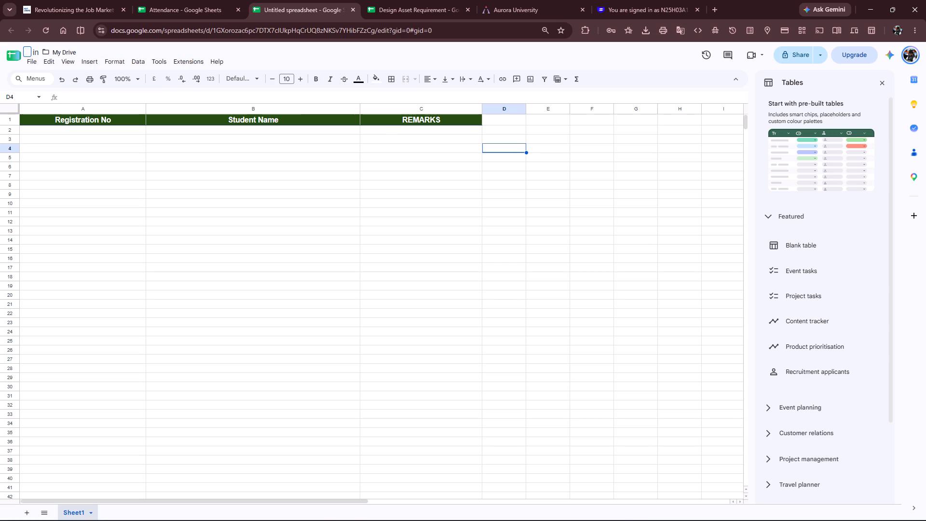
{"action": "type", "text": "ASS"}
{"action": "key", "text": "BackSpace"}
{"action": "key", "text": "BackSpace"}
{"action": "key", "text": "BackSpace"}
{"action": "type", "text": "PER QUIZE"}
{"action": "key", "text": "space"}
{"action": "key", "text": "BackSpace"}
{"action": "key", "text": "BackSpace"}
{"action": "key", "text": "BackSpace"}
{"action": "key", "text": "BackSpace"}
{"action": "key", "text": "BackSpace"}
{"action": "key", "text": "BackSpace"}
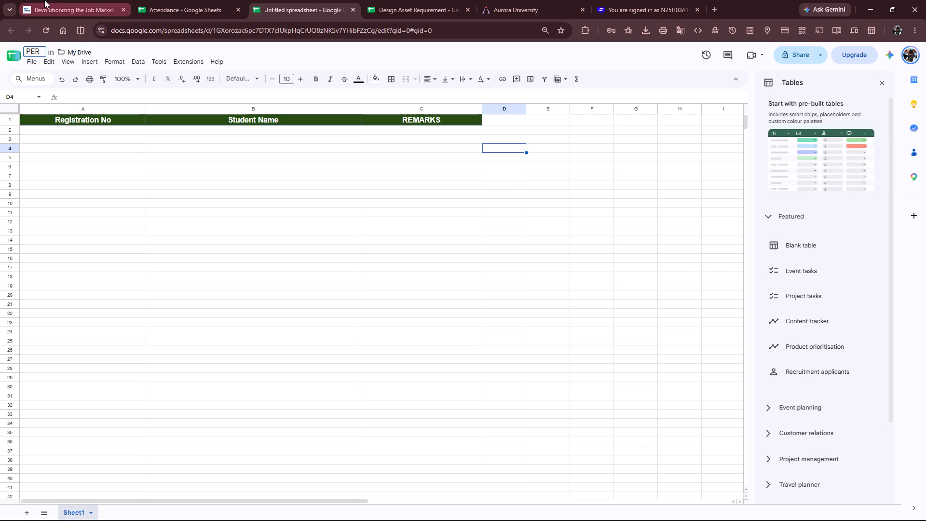
Copy the assessment title "Pre Learning Quiz1" from the Aurora University assessments list and use it as the new spreadsheet's file name.
{"action": "left_click", "coordinate": [194, 0]}
{"action": "left_click", "coordinate": [531, 0]}
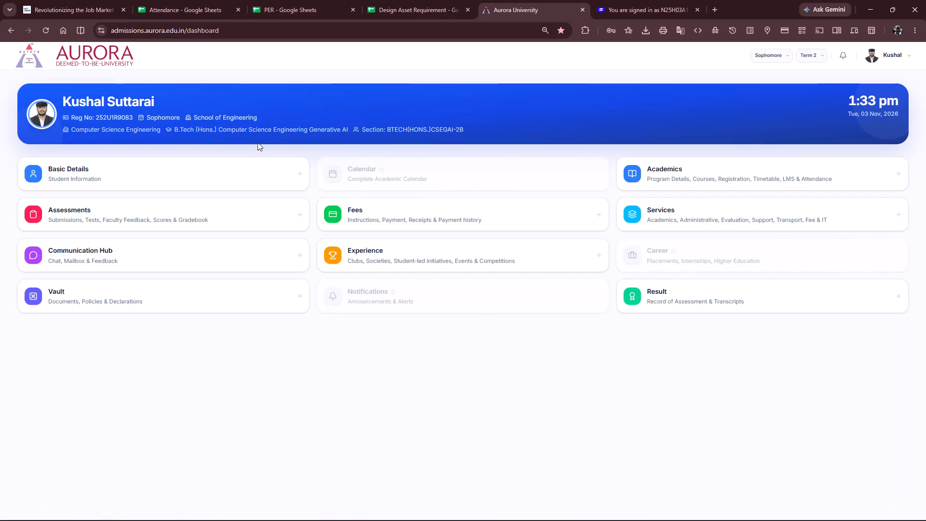
{"action": "left_click", "coordinate": [120, 225]}
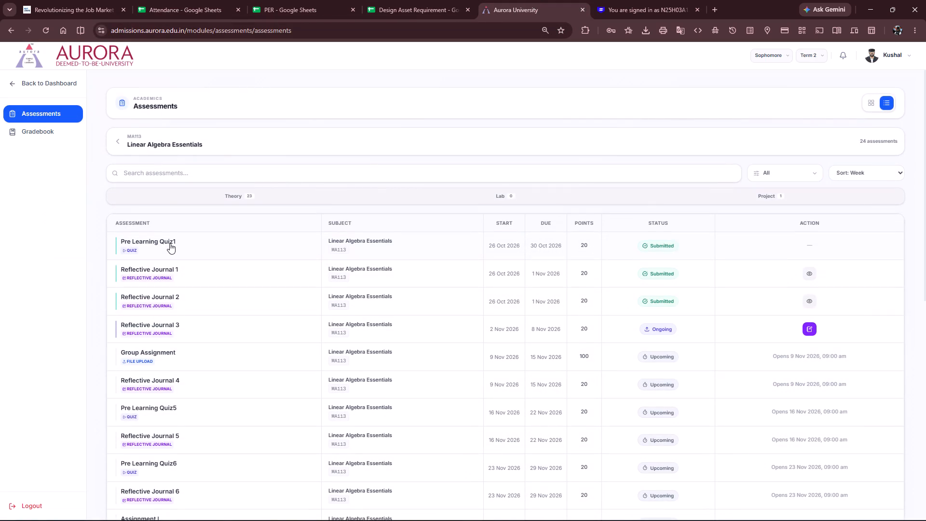
{"action": "left_click_drag", "start_coordinate": [176, 240], "coordinate": [121, 239]}
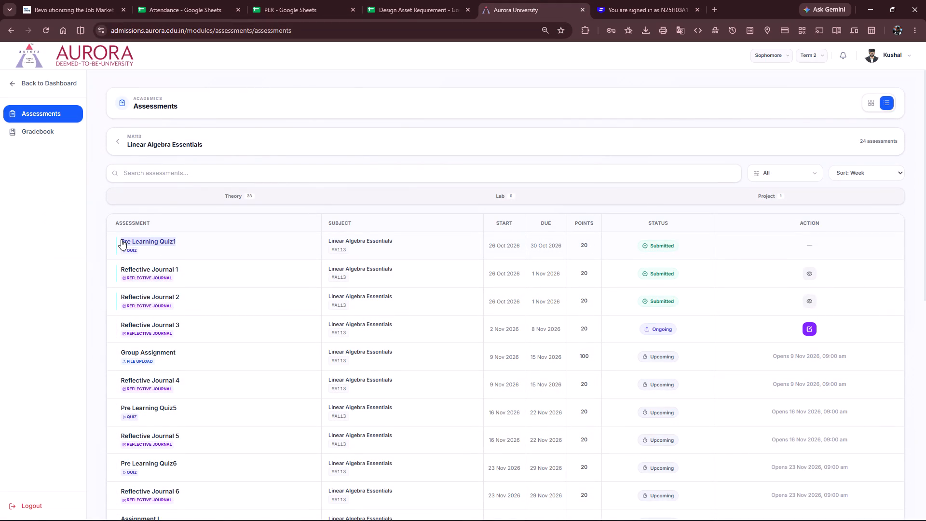
{"action": "left_click_drag", "start_coordinate": [121, 239], "coordinate": [121, 239]}
{"action": "key", "text": "ctrl+c"}
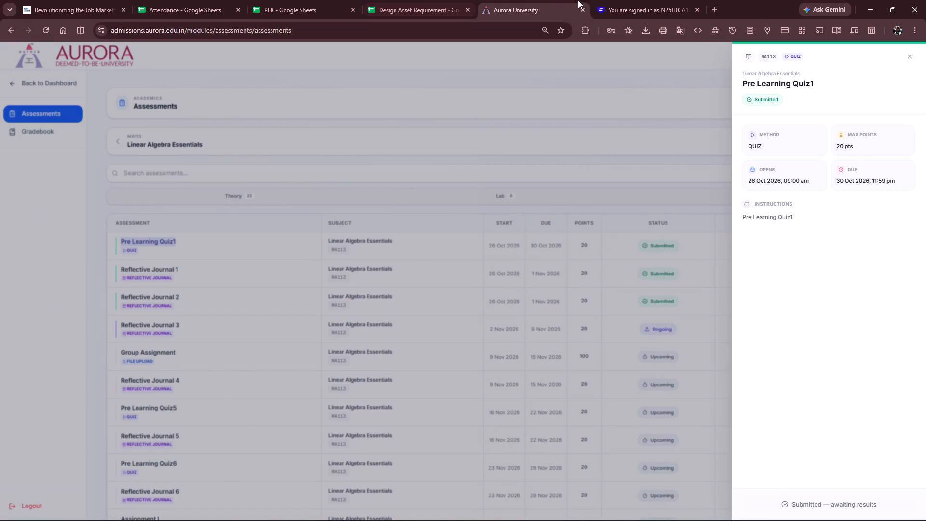
{"action": "left_click", "coordinate": [419, 0]}
{"action": "left_click", "coordinate": [190, 0]}
{"action": "left_click", "coordinate": [279, 0]}
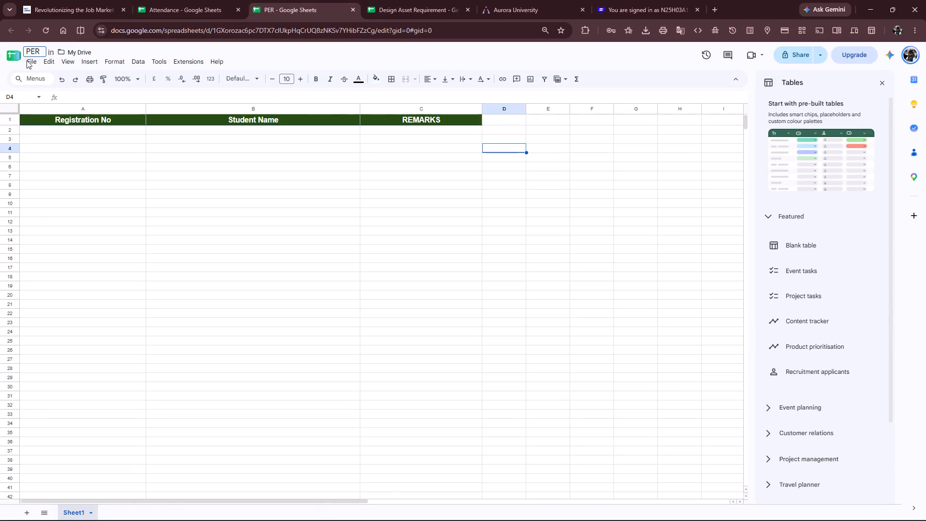
{"action": "key", "text": "ctrl+a"}
{"action": "key", "text": "ctrl+v"}
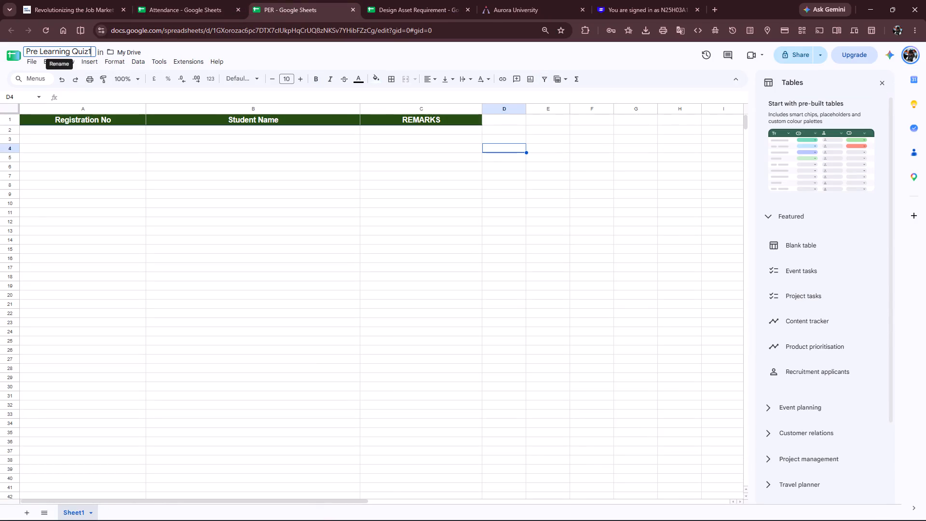
Change the new spreadsheet's file name to "Pre Learning Quiz MISSED" and close the pre-built tables pane.
{"action": "key", "text": "BackSpace"}
{"action": "key", "text": "space"}
{"action": "type", "text": "MISSED"}
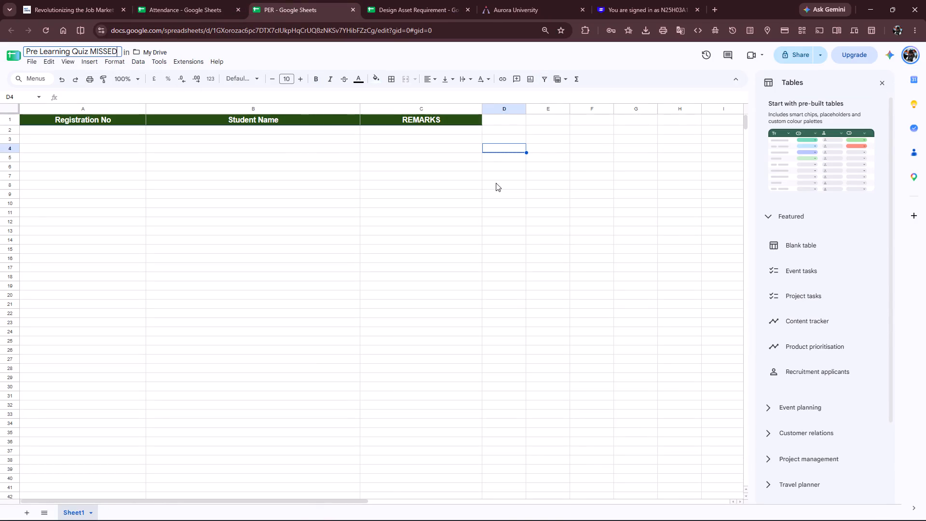
{"action": "left_click", "coordinate": [496, 183]}
{"action": "left_click", "coordinate": [880, 87]}
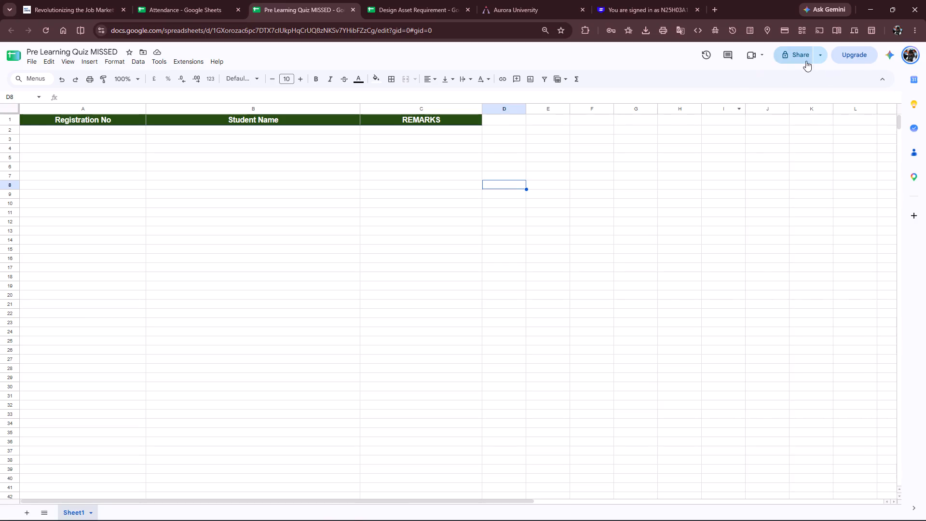
Set the spreadsheet's general access to anyone with the link and open the link role options.
{"action": "left_click", "coordinate": [802, 59]}
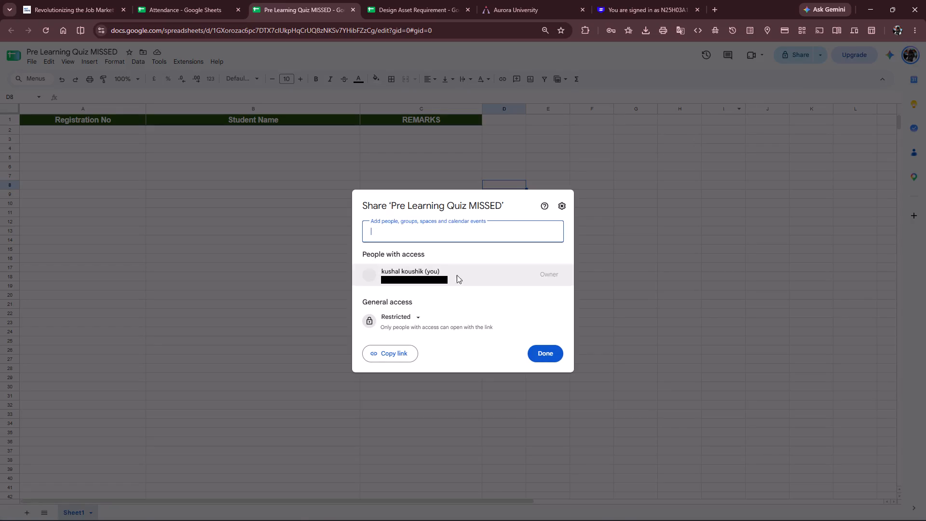
{"action": "left_click", "coordinate": [408, 313]}
{"action": "left_click", "coordinate": [437, 361]}
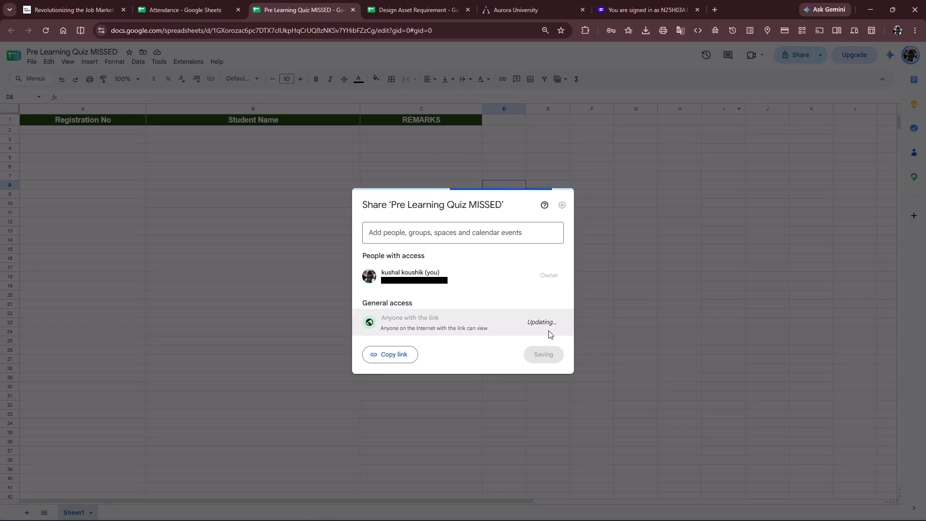
{"action": "left_click", "coordinate": [545, 322]}
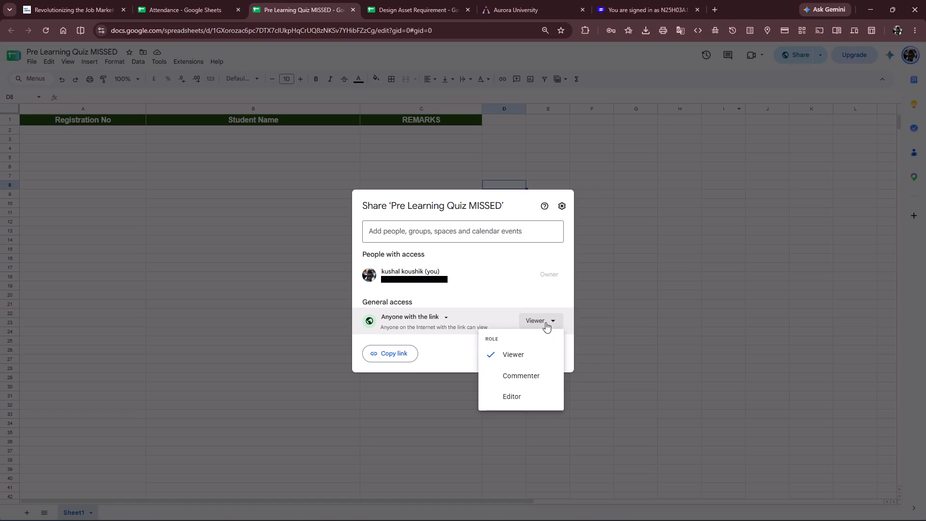
In the Attendance spreadsheet, mark D2 to D8 of the "P/A period (joel sir)" column as P.
{"action": "left_click", "coordinate": [153, 0]}
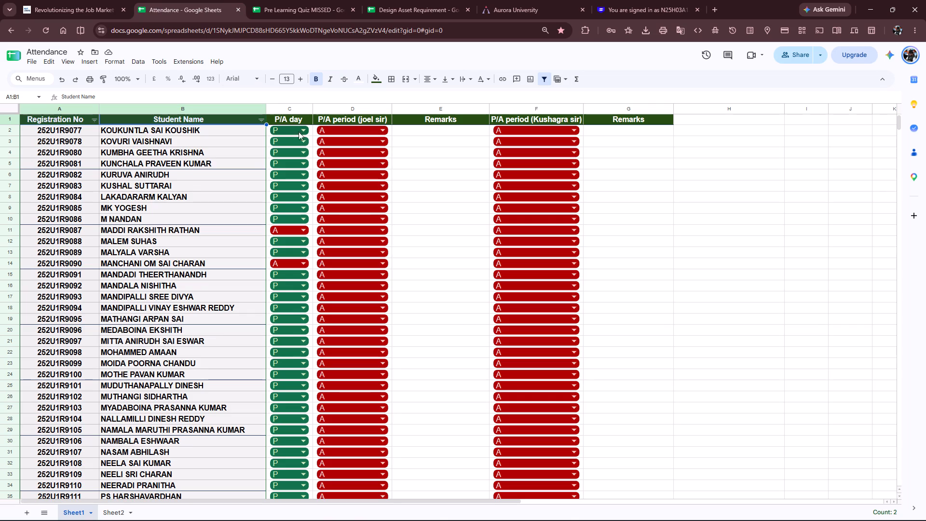
{"action": "left_click", "coordinate": [357, 131]}
{"action": "key", "text": "Return"}
{"action": "key", "text": "Return"}
{"action": "key", "text": "Return"}
{"action": "key", "text": "Return"}
{"action": "key", "text": "Return"}
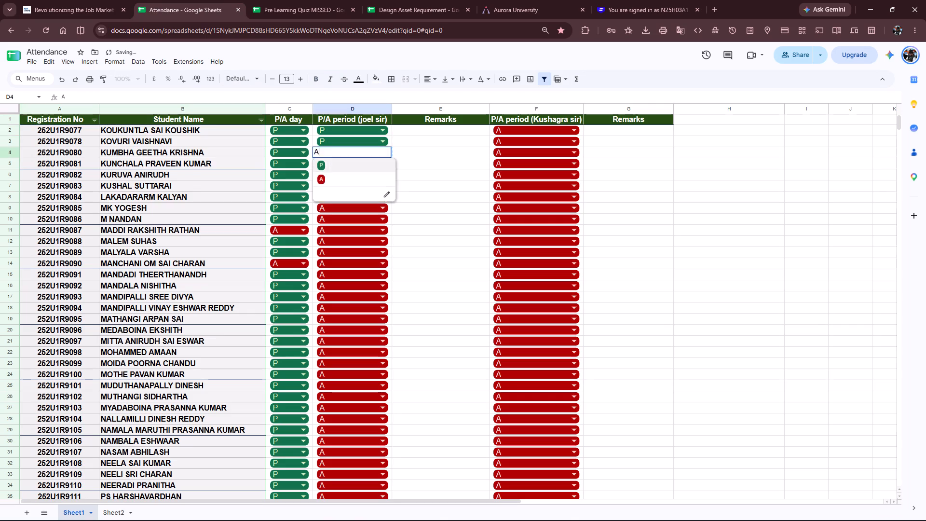
{"action": "key", "text": "Return"}
{"action": "key", "text": "Return"}
{"action": "key", "text": "Return"}
{"action": "key", "text": "Return"}
{"action": "key", "text": "Return"}
{"action": "key", "text": "Return"}
{"action": "key", "text": "Return"}
{"action": "key", "text": "Return"}
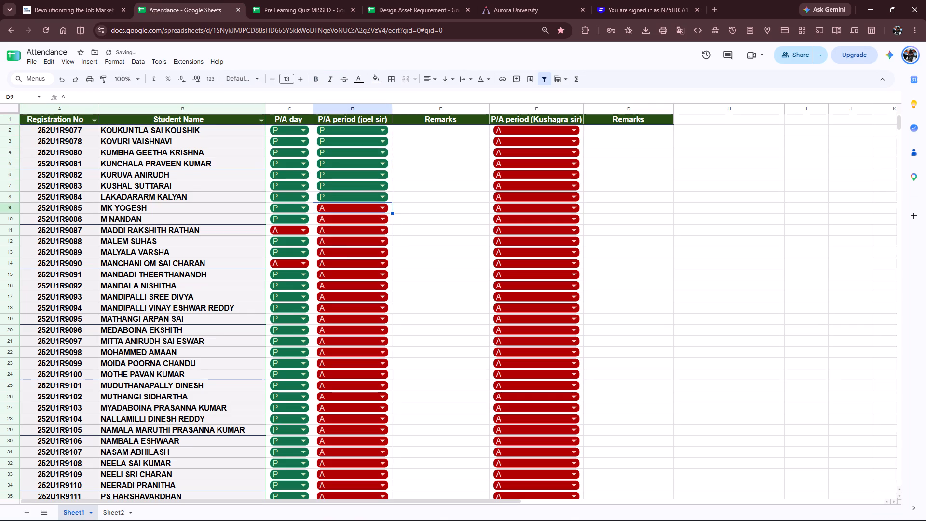
Mark D9 and D10 as P and D11 as A in the joel sir period column.
{"action": "key", "text": "Return"}
{"action": "key", "text": "Return"}
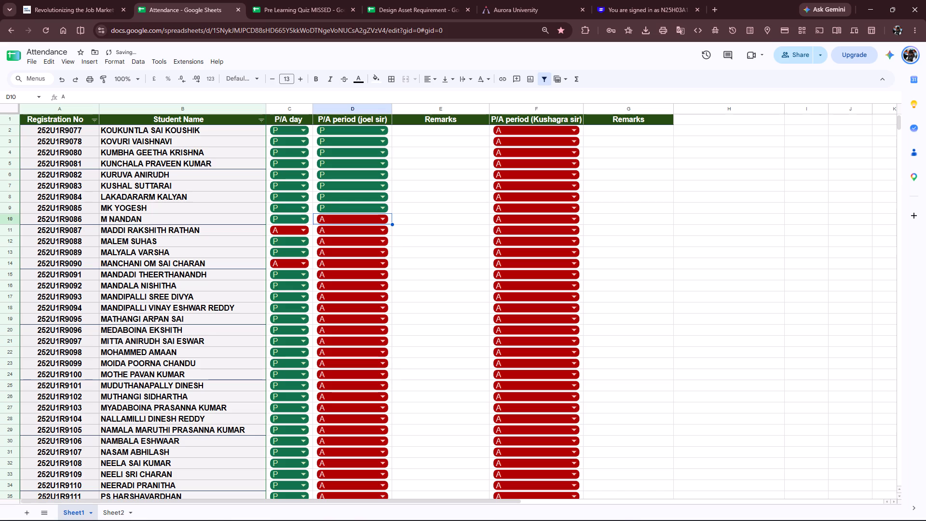
{"action": "key", "text": "Return"}
{"action": "key", "text": "Return"}
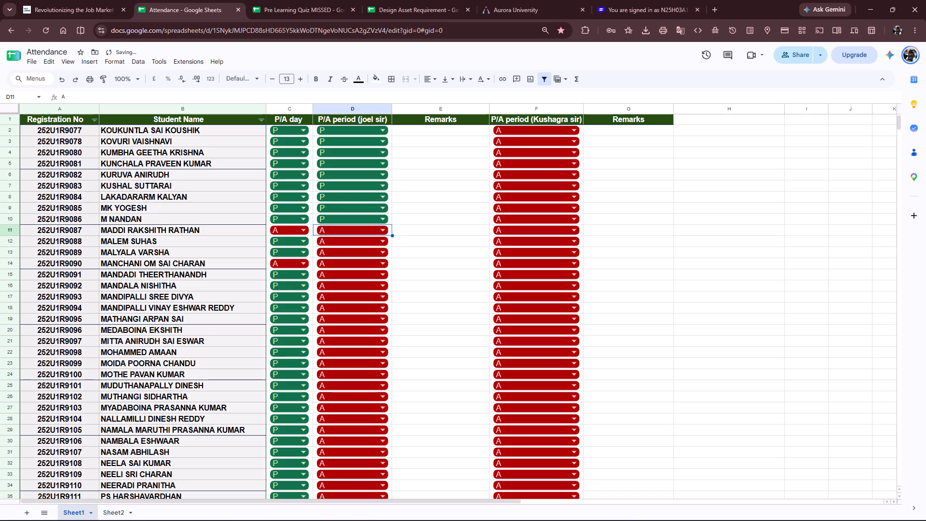
{"action": "key", "text": "Return"}
{"action": "key", "text": "Return"}
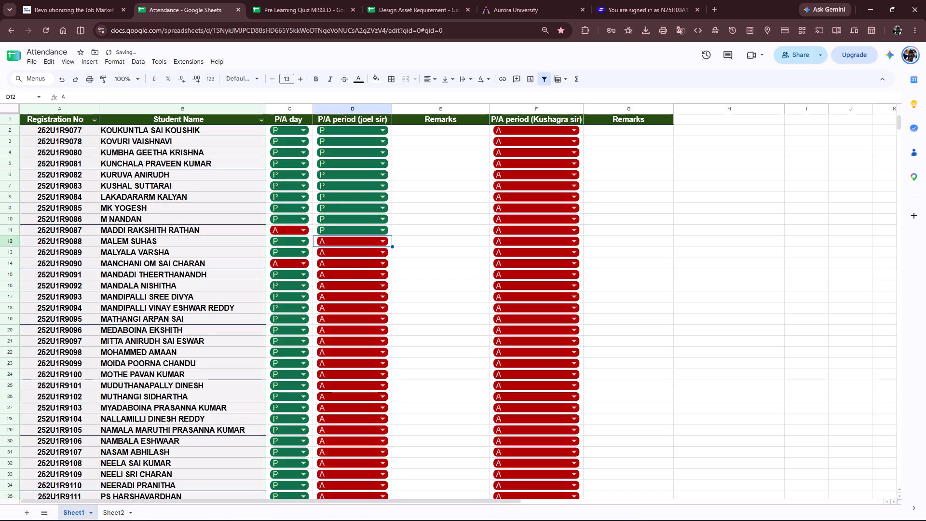
{"action": "key", "text": "Up"}
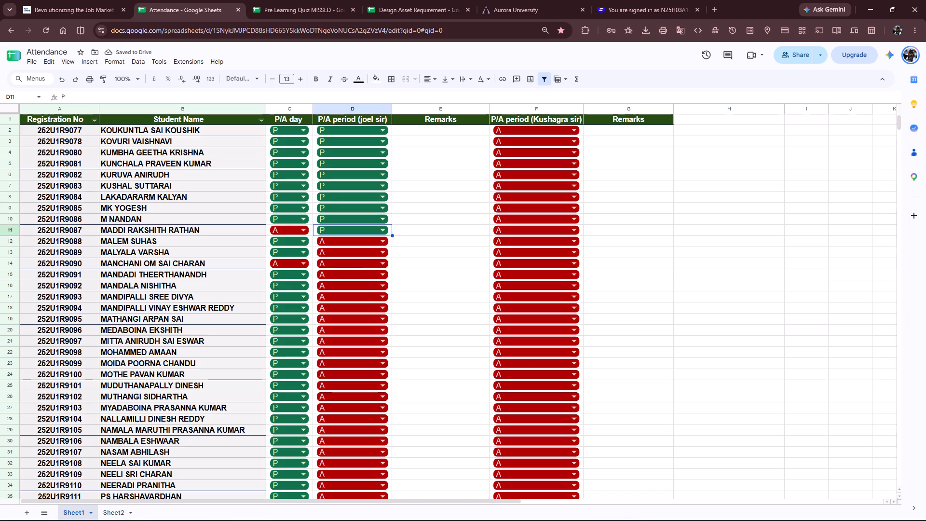
{"action": "key", "text": "Return"}
{"action": "key", "text": "Down"}
{"action": "key", "text": "Return"}
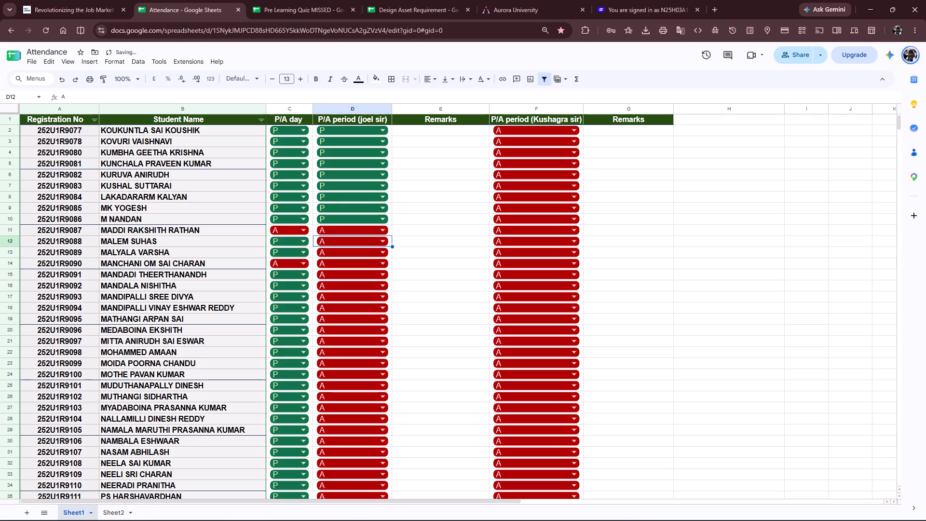
Mark D12 and D13 as P and D14 as A in the joel sir period column.
{"action": "key", "text": "Return"}
{"action": "key", "text": "Return"}
{"action": "key", "text": "Return"}
{"action": "key", "text": "Return"}
{"action": "key", "text": "Return"}
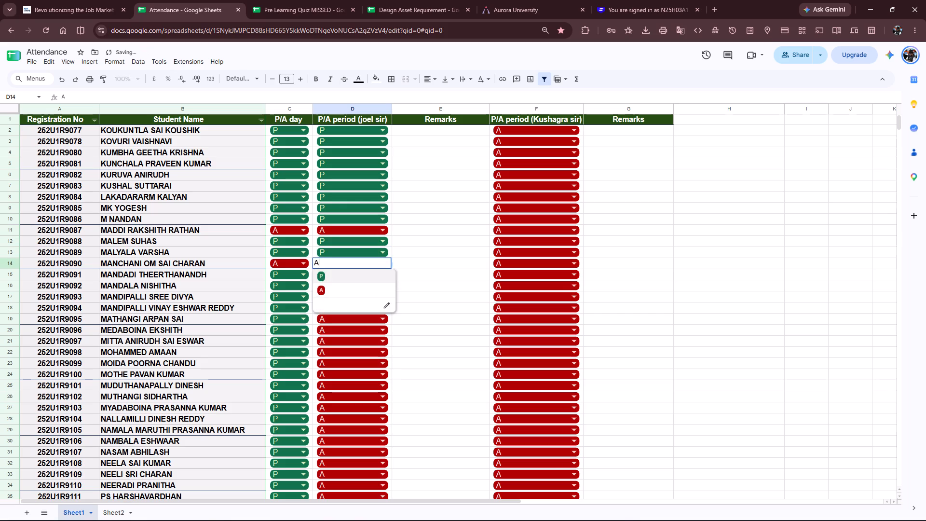
{"action": "key", "text": "Return"}
{"action": "key", "text": "Down"}
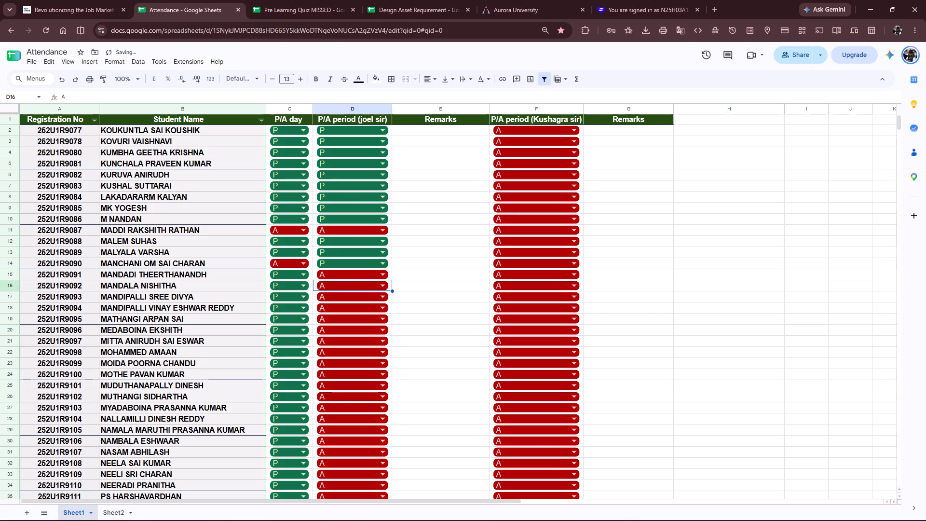
{"action": "key", "text": "Up"}
{"action": "key", "text": "Up"}
{"action": "key", "text": "Return"}
{"action": "key", "text": "Down"}
{"action": "key", "text": "Return"}
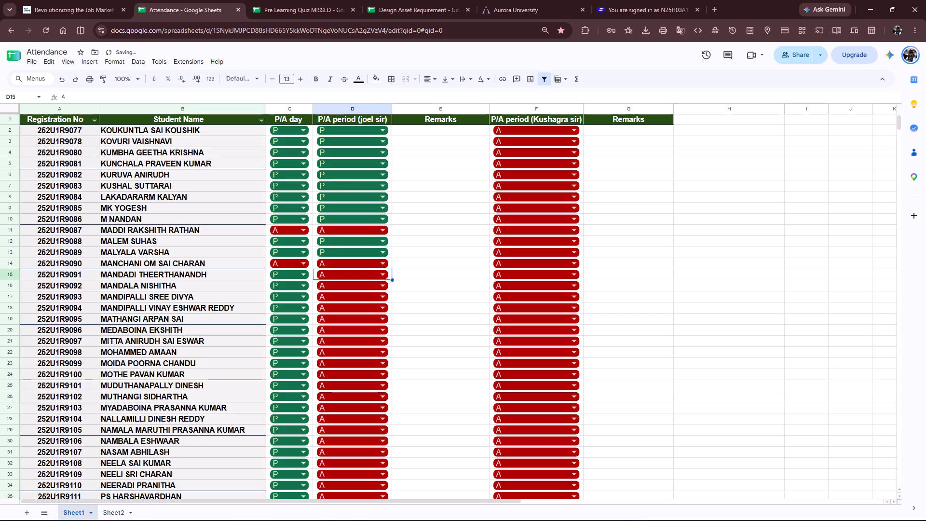
Mark D15 to D20 as P in the joel sir period column.
{"action": "key", "text": "Return"}
{"action": "key", "text": "Return"}
{"action": "key", "text": "Return"}
{"action": "key", "text": "Return"}
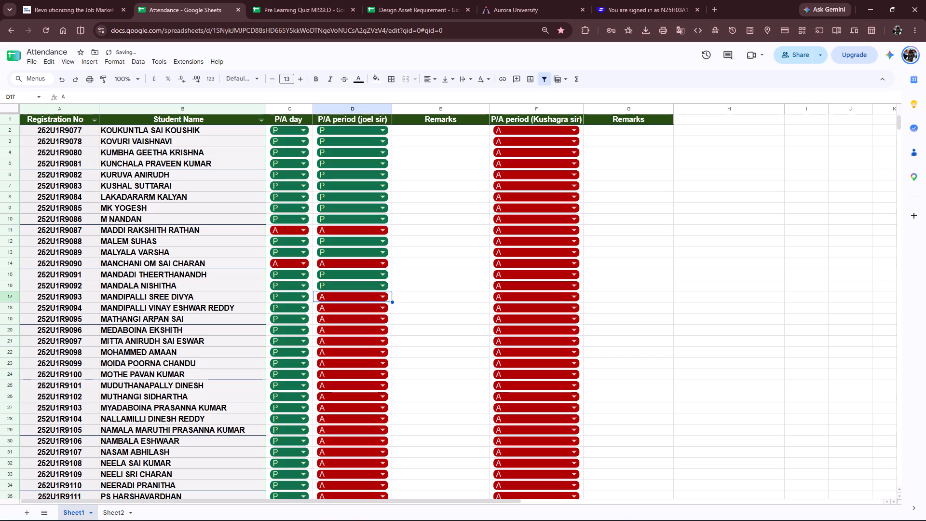
{"action": "key", "text": "Return"}
{"action": "key", "text": "Return"}
{"action": "key", "text": "Return"}
{"action": "key", "text": "Return"}
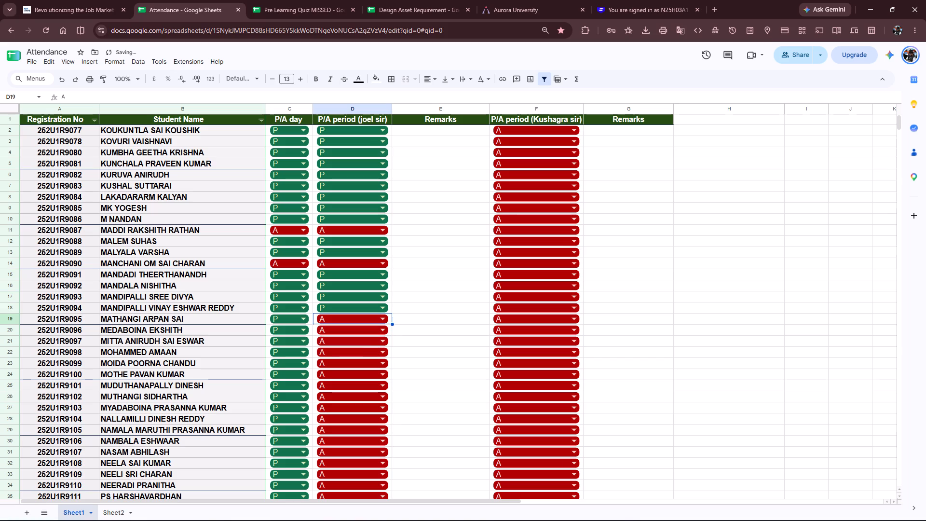
{"action": "key", "text": "Return"}
{"action": "key", "text": "Return"}
{"action": "key", "text": "Return"}
{"action": "key", "text": "Return"}
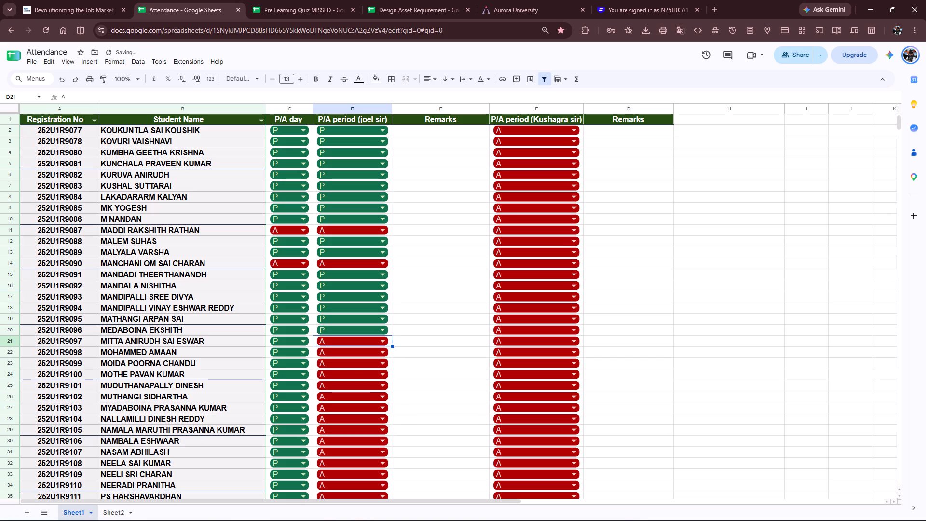
Mark D21 to D26 as P in the joel sir period column.
{"action": "key", "text": "Return"}
{"action": "key", "text": "Return"}
{"action": "key", "text": "Return"}
{"action": "key", "text": "Return"}
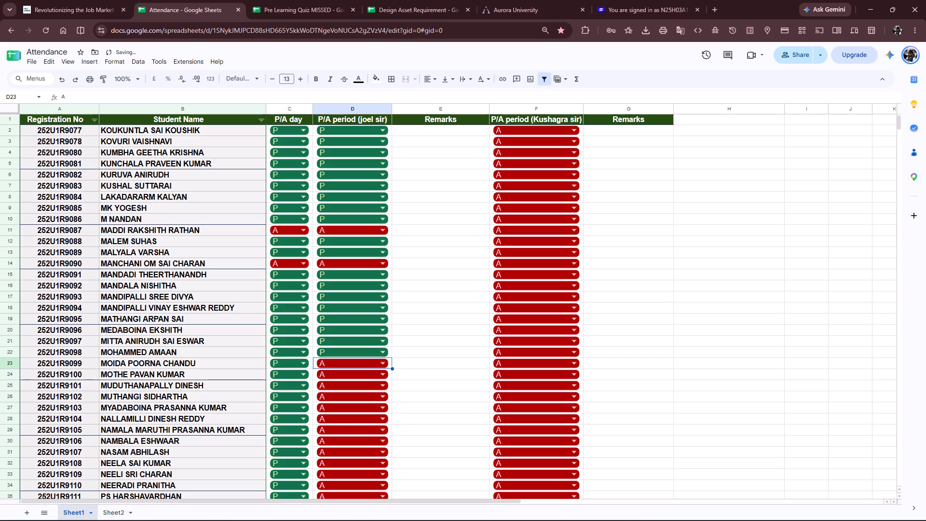
{"action": "key", "text": "Return"}
{"action": "key", "text": "Return"}
{"action": "key", "text": "Return"}
{"action": "key", "text": "Return"}
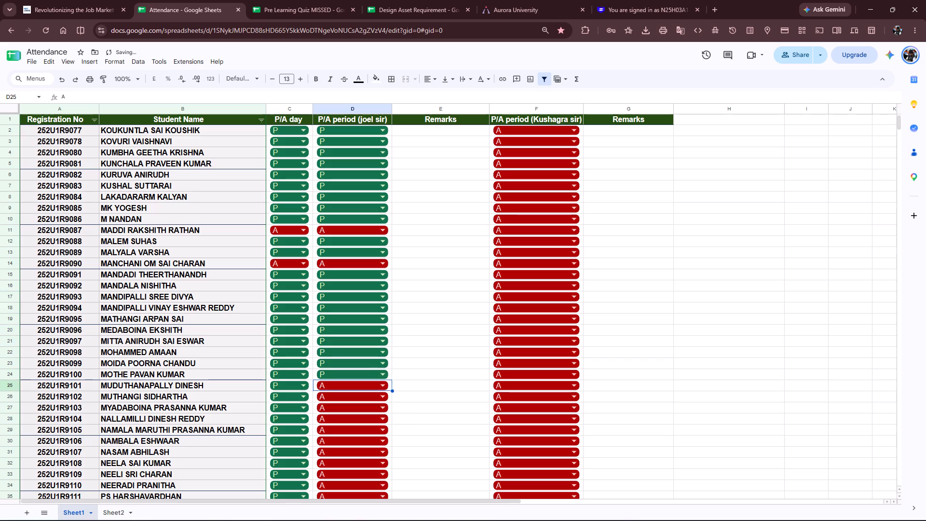
{"action": "key", "text": "Return"}
{"action": "key", "text": "Return"}
{"action": "key", "text": "Return"}
{"action": "key", "text": "Return"}
Mark D27 to D33 as P in the joel sir period column.
{"action": "key", "text": "Return"}
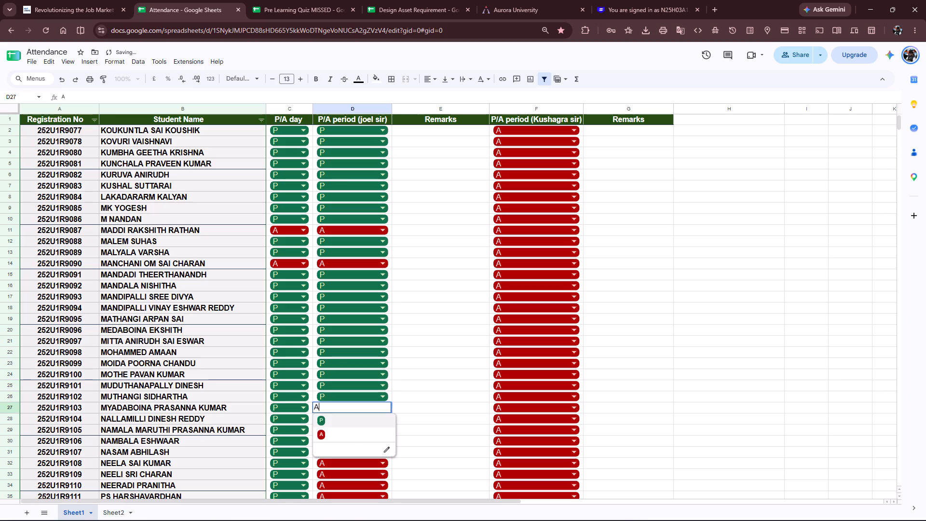
{"action": "key", "text": "Return"}
{"action": "key", "text": "Return"}
{"action": "key", "text": "Return"}
{"action": "key", "text": "Return"}
{"action": "key", "text": "Return"}
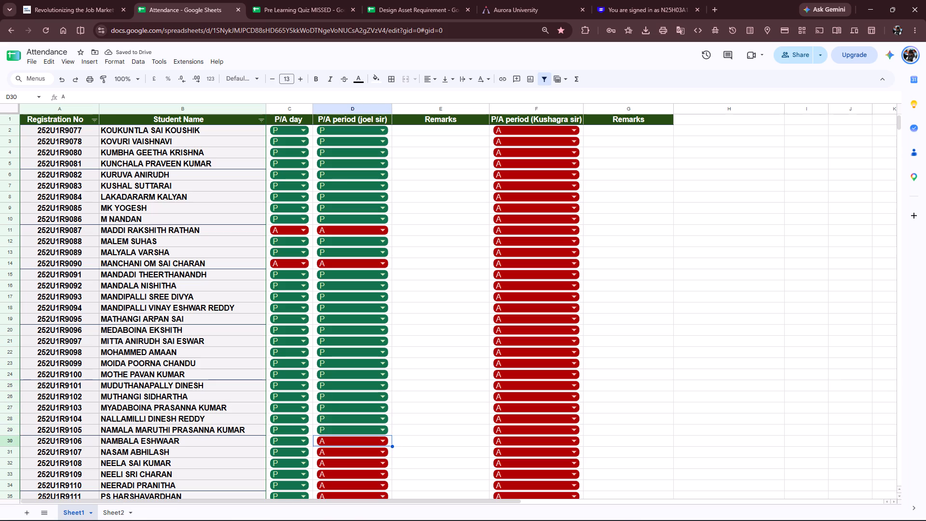
{"action": "key", "text": "Return"}
{"action": "key", "text": "Return"}
{"action": "key", "text": "Return"}
{"action": "key", "text": "Return"}
{"action": "key", "text": "Return"}
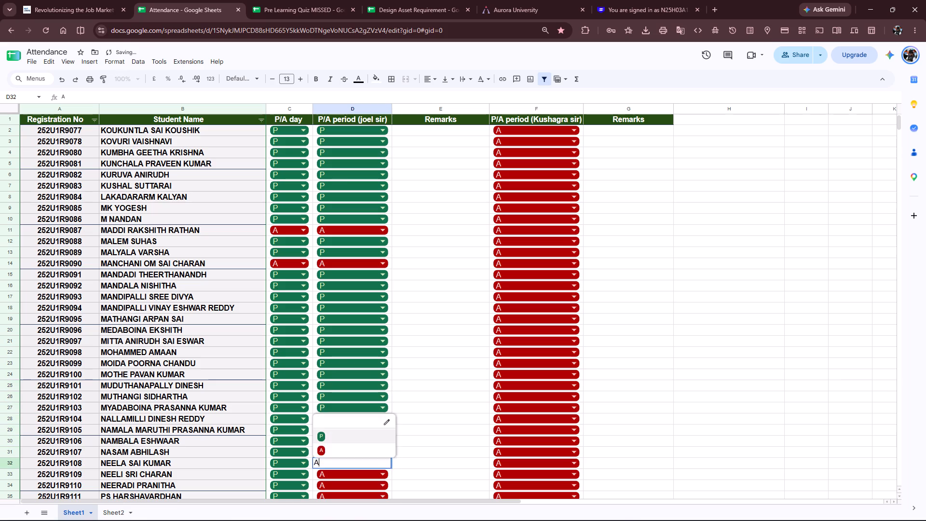
{"action": "key", "text": "Return"}
{"action": "key", "text": "Return"}
{"action": "key", "text": "Return"}
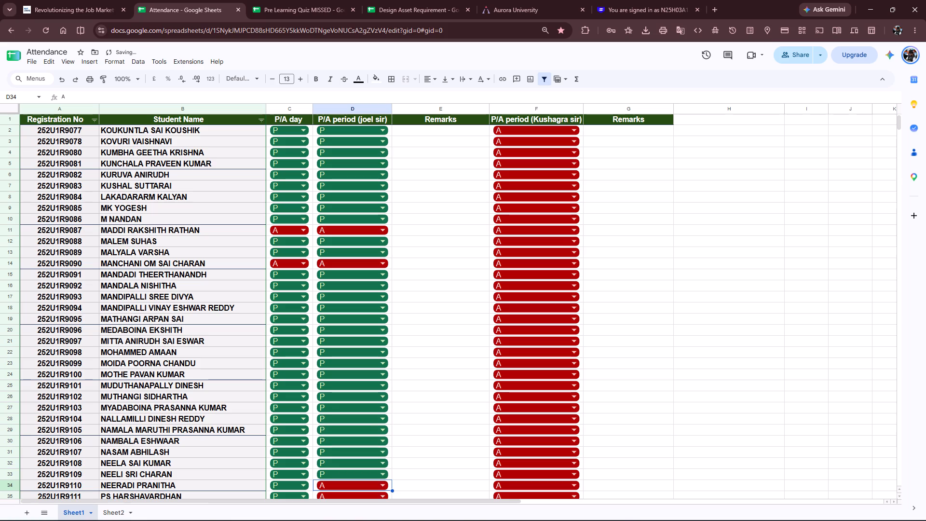
Mark D34 to D38 as P in the joel sir period column.
{"action": "scroll", "coordinate": [357, 131], "scroll_direction": "down", "scroll_amount": 5}
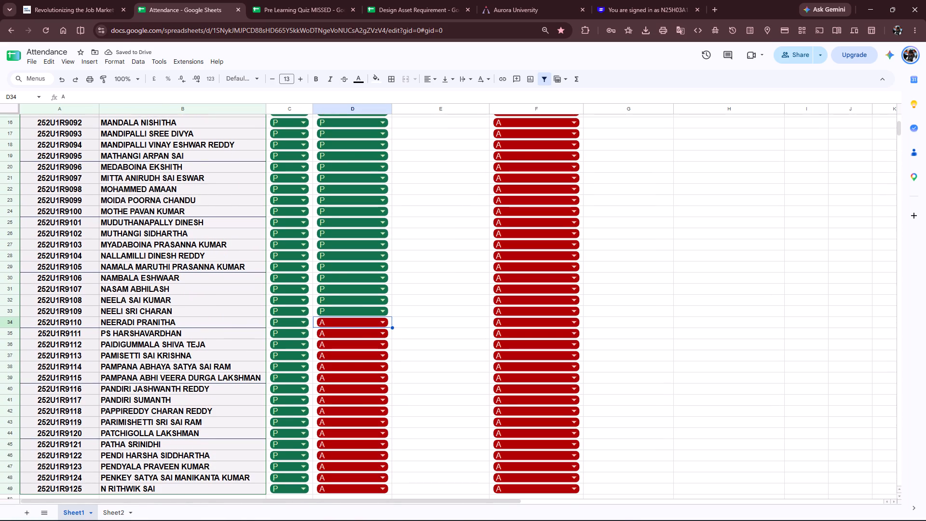
{"action": "key", "text": "Return"}
{"action": "key", "text": "Return"}
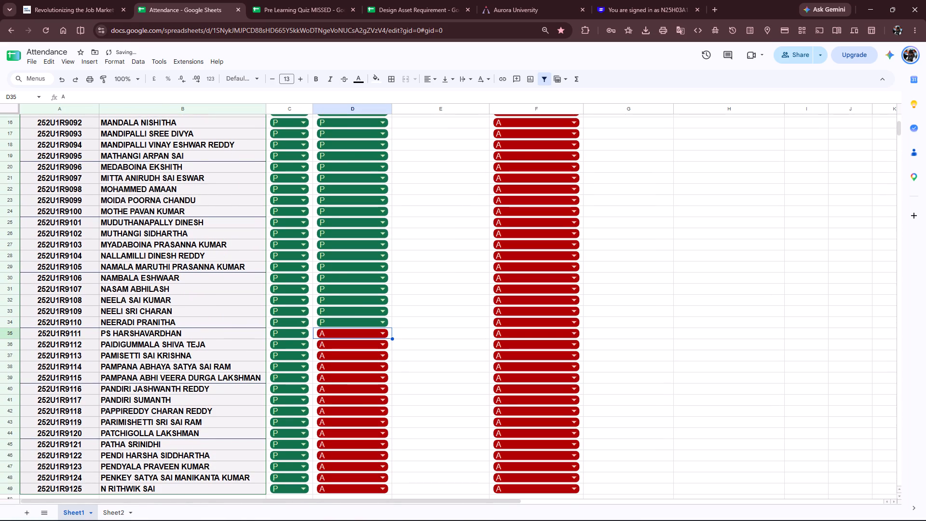
{"action": "key", "text": "Return"}
{"action": "key", "text": "Return"}
{"action": "key", "text": "Return"}
{"action": "key", "text": "Return"}
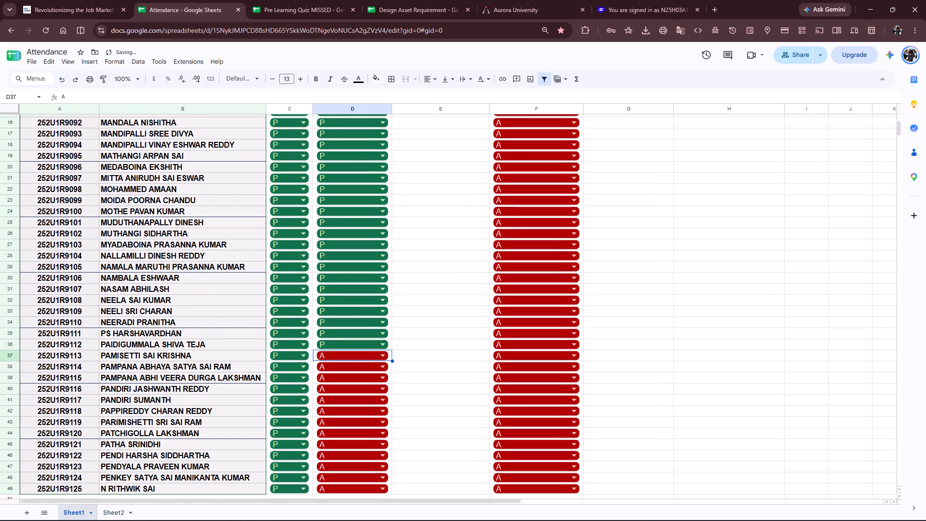
{"action": "key", "text": "Return"}
{"action": "key", "text": "Return"}
{"action": "key", "text": "Return"}
{"action": "key", "text": "Return"}
Mark D39 to D45 as P in the joel sir period column.
{"action": "key", "text": "Return"}
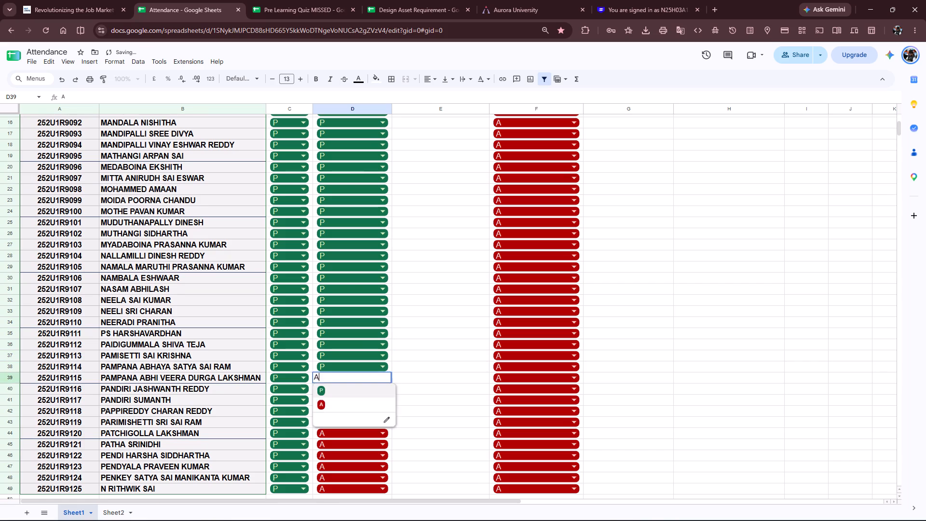
{"action": "key", "text": "Return"}
{"action": "key", "text": "Return"}
{"action": "key", "text": "Return"}
{"action": "key", "text": "Return"}
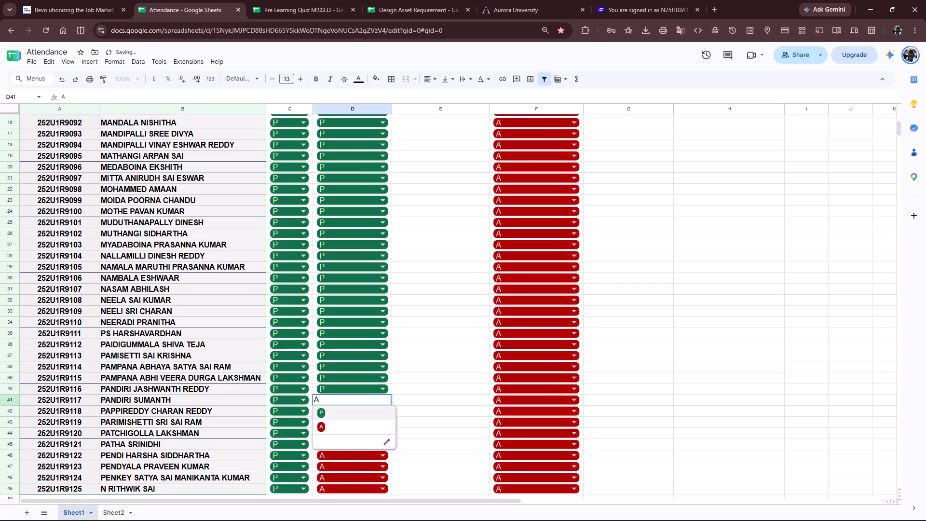
{"action": "key", "text": "Return"}
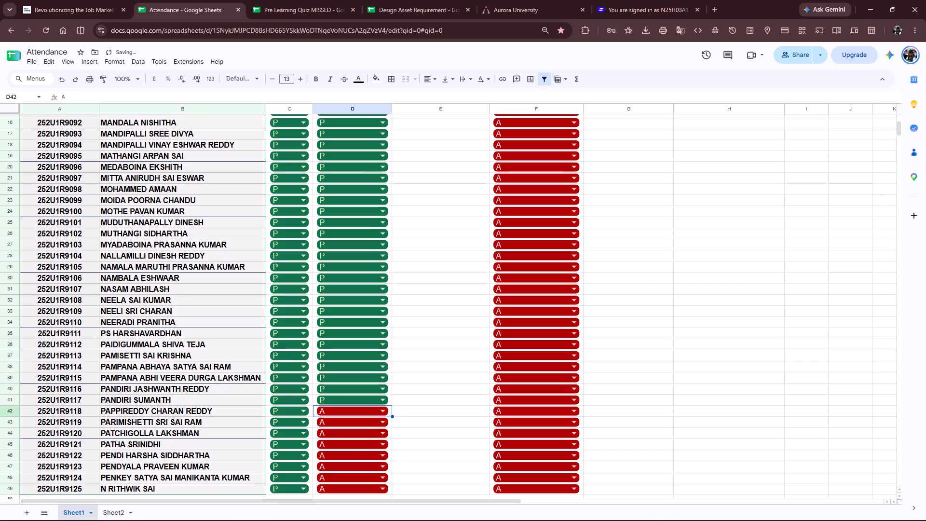
{"action": "key", "text": "Return"}
{"action": "key", "text": "Return"}
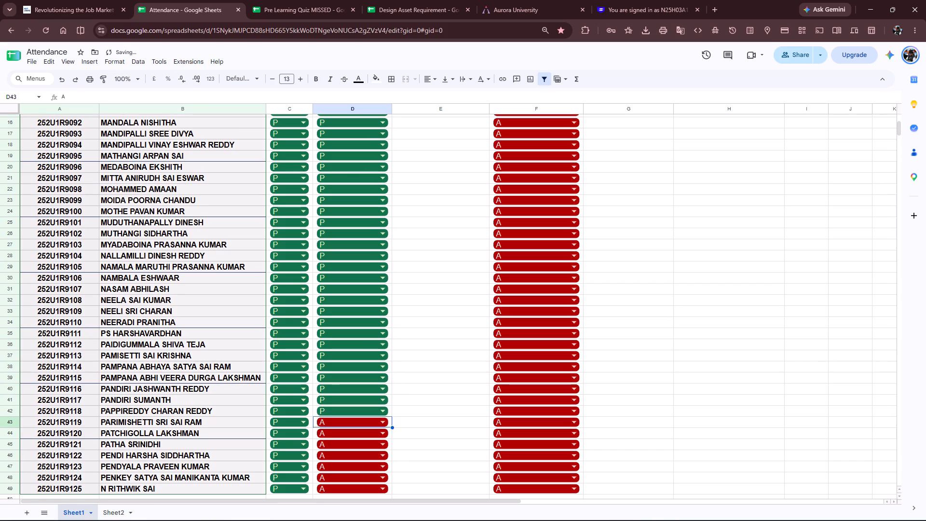
{"action": "key", "text": "Return"}
{"action": "key", "text": "Return"}
{"action": "key", "text": "Return"}
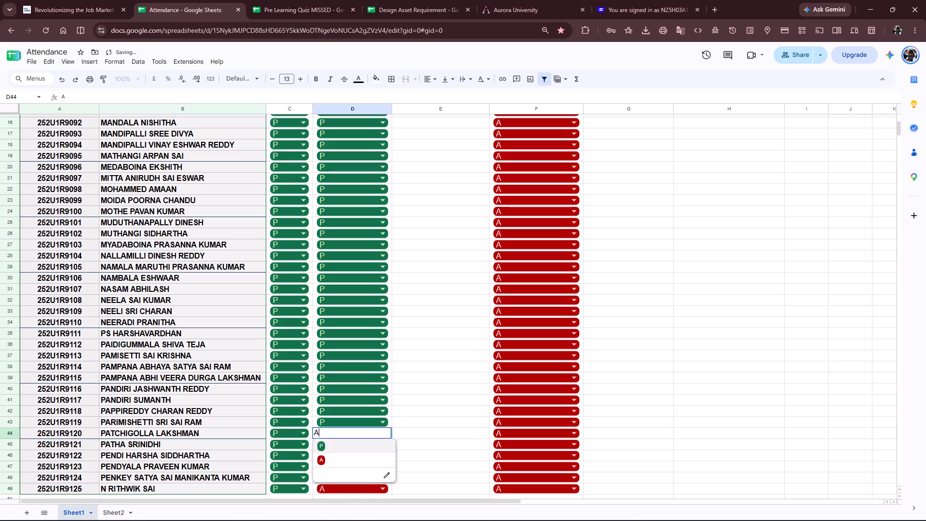
{"action": "key", "text": "Return"}
{"action": "key", "text": "Return"}
{"action": "key", "text": "Return"}
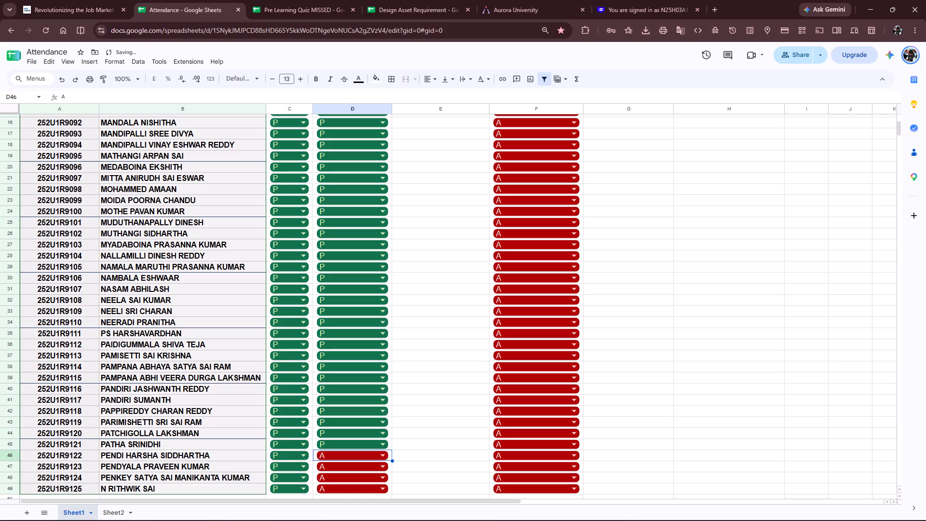
Mark D46 to D49 as P in the joel sir period column.
{"action": "key", "text": "Return"}
{"action": "key", "text": "Return"}
{"action": "key", "text": "Return"}
{"action": "key", "text": "Return"}
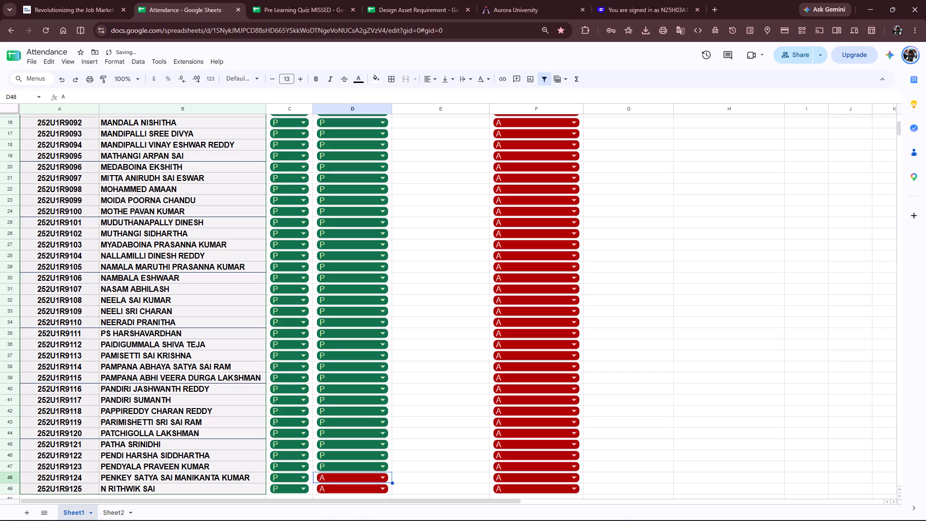
{"action": "key", "text": "Return"}
{"action": "key", "text": "Return"}
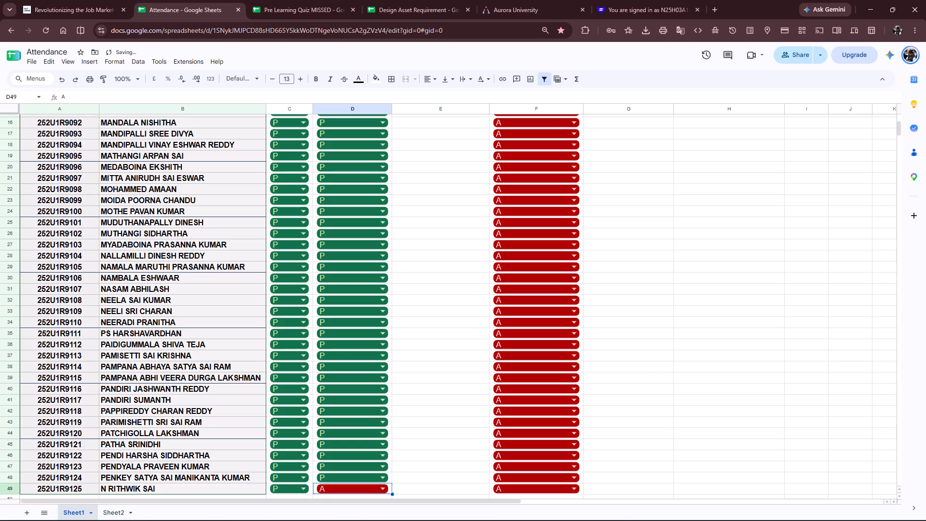
{"action": "key", "text": "Return"}
{"action": "key", "text": "Return"}
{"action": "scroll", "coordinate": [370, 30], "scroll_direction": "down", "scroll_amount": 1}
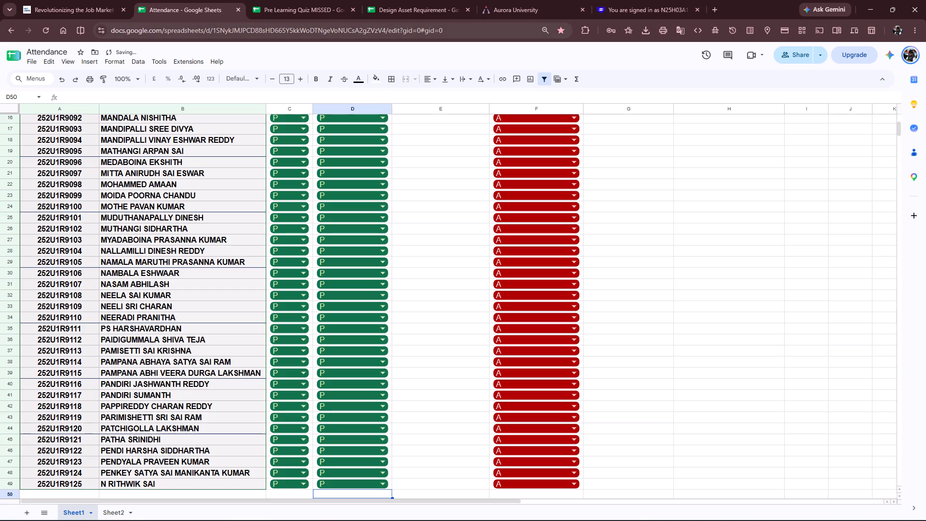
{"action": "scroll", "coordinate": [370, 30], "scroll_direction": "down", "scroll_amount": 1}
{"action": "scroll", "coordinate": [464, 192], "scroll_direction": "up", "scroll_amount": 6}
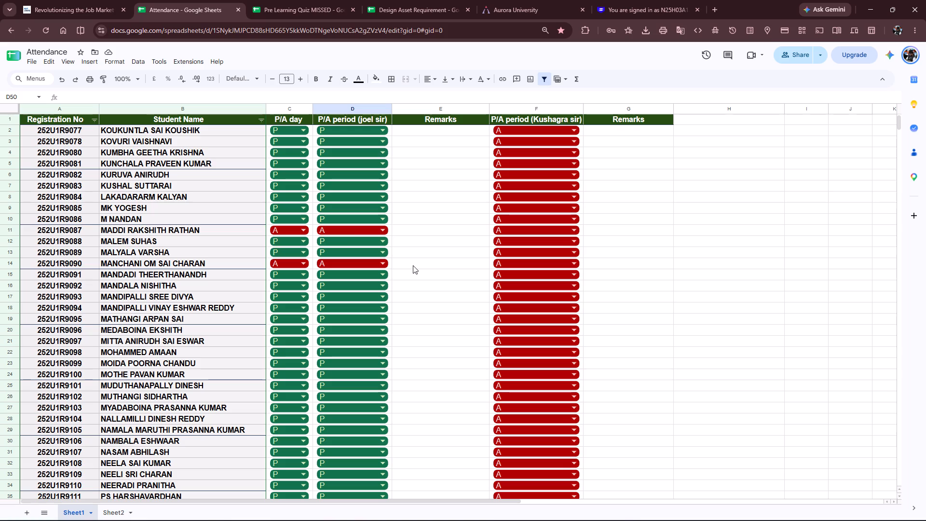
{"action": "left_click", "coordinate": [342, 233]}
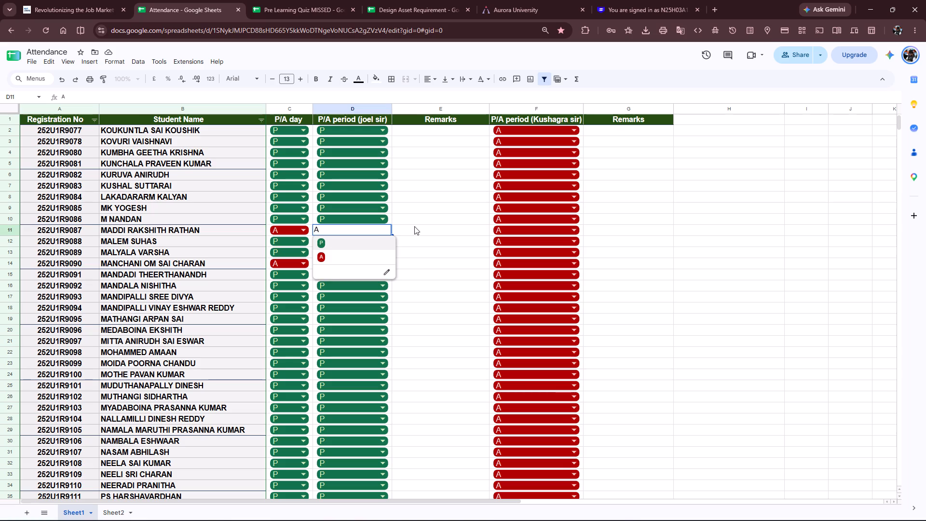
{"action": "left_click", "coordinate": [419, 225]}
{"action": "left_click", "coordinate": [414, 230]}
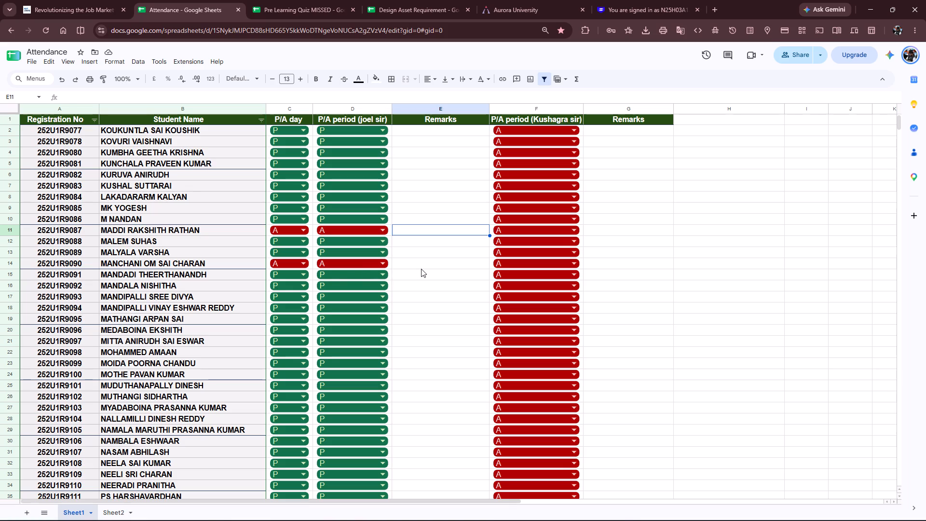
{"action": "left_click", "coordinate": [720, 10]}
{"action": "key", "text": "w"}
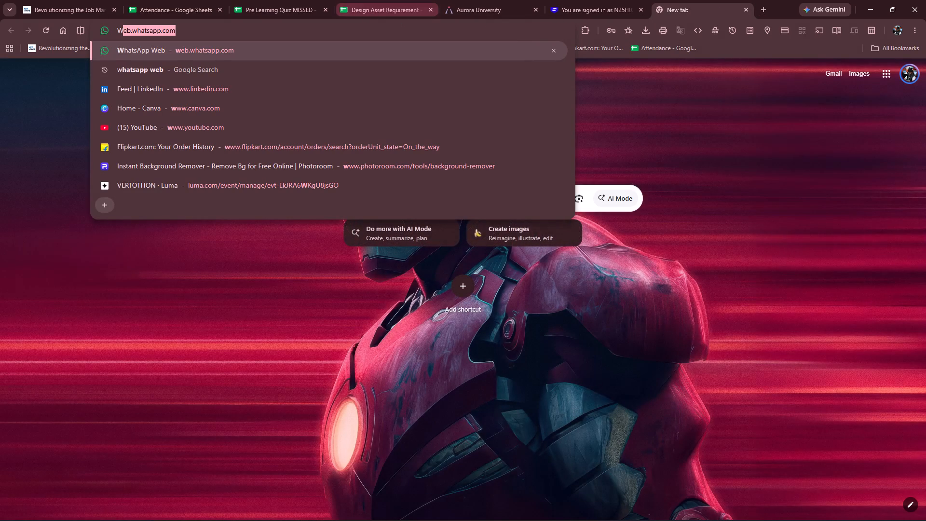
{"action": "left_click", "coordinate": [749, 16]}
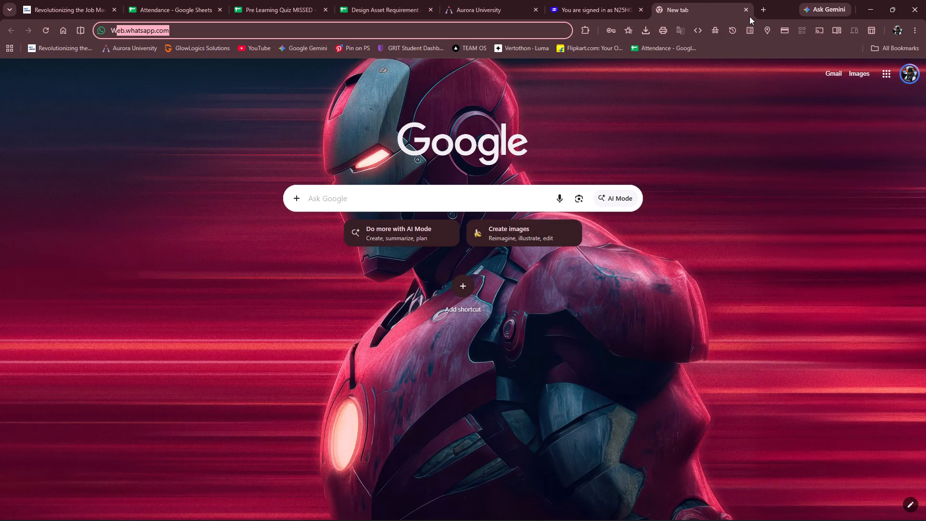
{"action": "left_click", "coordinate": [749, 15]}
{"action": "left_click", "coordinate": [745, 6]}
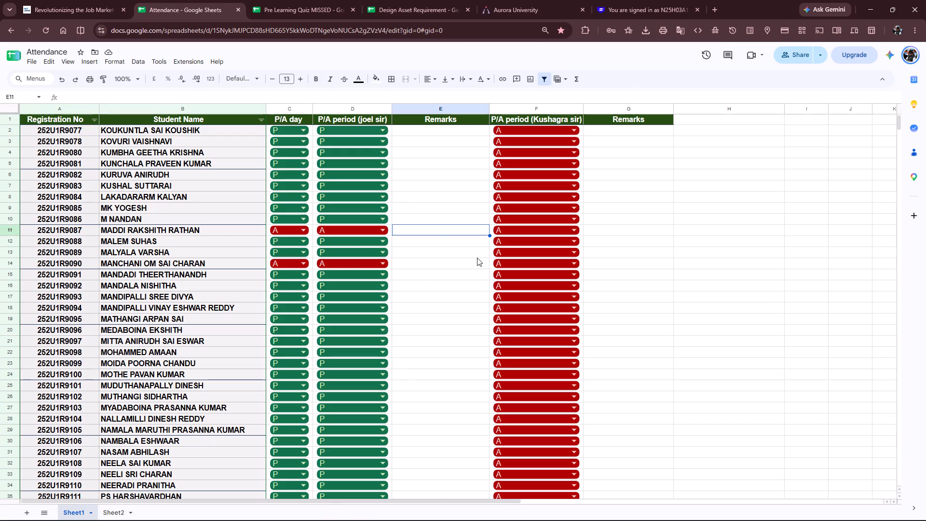
Review the attendance marks and remarks columns on Sheet1 and the full-day absentees list on Sheet2.
{"action": "scroll", "coordinate": [477, 258], "scroll_direction": "down", "scroll_amount": 2}
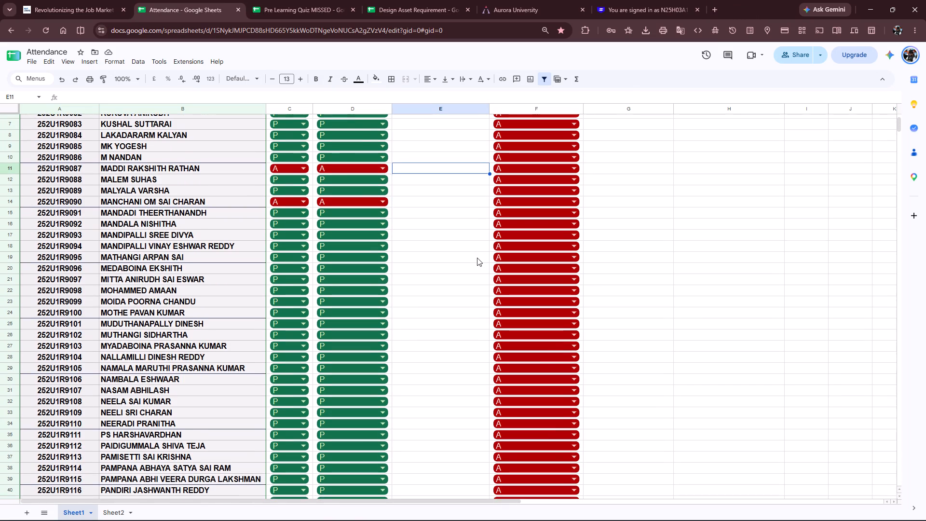
{"action": "scroll", "coordinate": [477, 258], "scroll_direction": "down", "scroll_amount": 3}
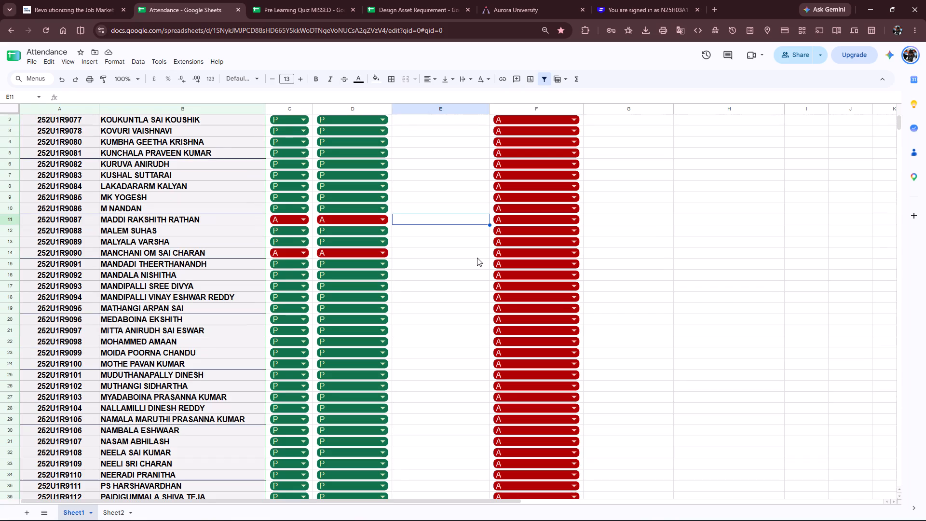
{"action": "scroll", "coordinate": [477, 258], "scroll_direction": "down", "scroll_amount": 1}
{"action": "left_click", "coordinate": [119, 509]}
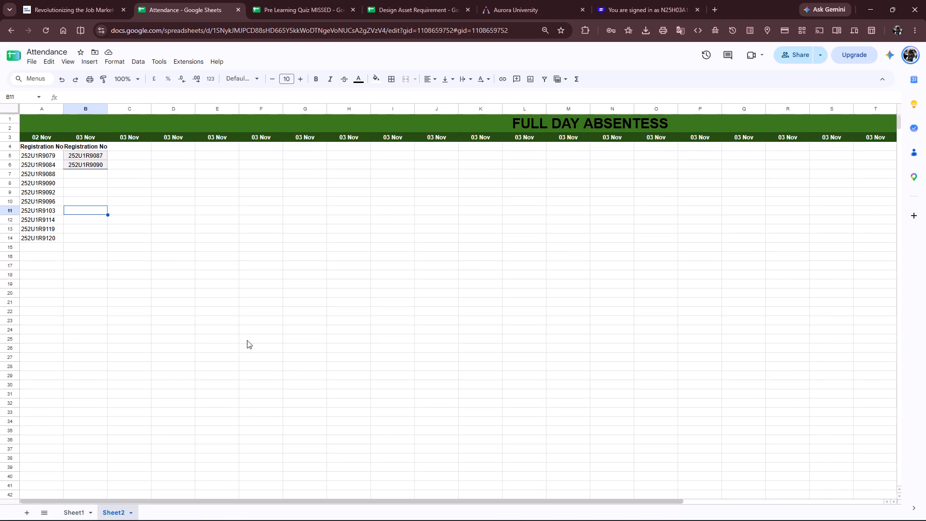
{"action": "left_click", "coordinate": [78, 507]}
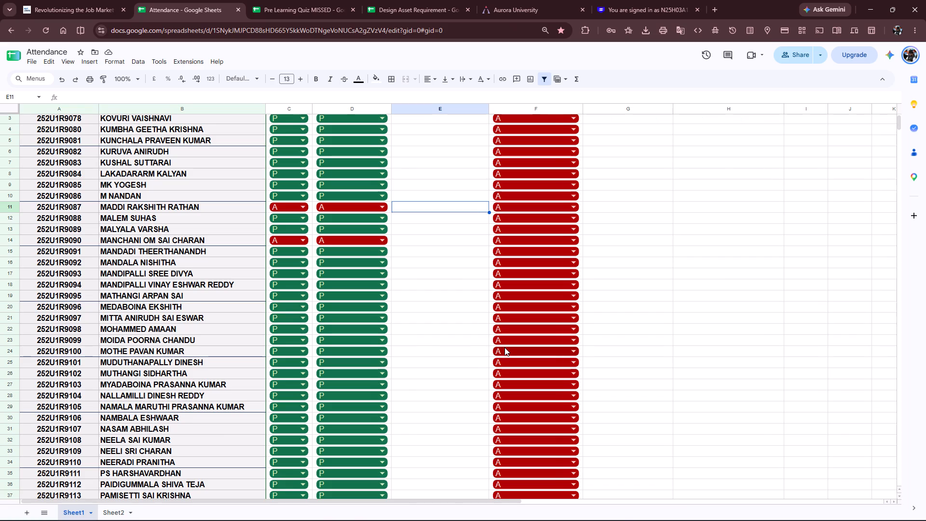
{"action": "scroll", "coordinate": [504, 347], "scroll_direction": "up", "scroll_amount": 3}
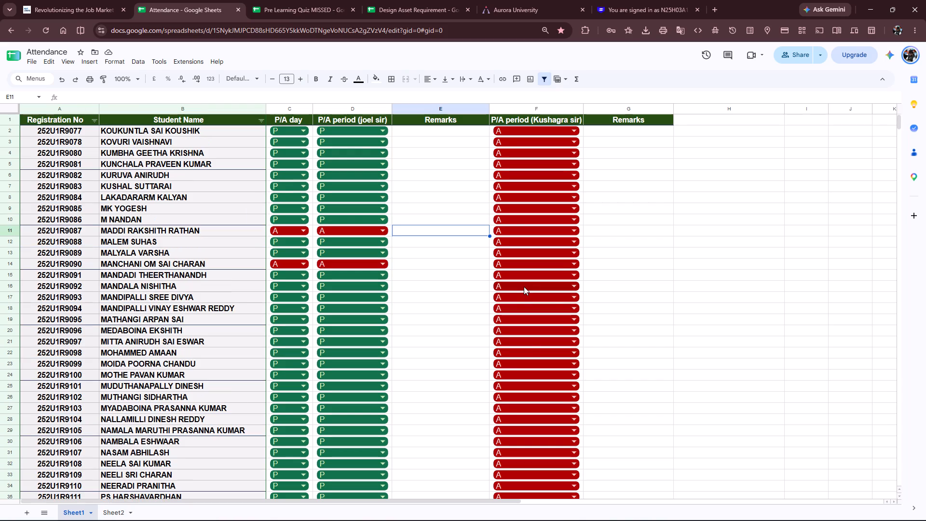
{"action": "scroll", "coordinate": [416, 323], "scroll_direction": "down", "scroll_amount": 1}
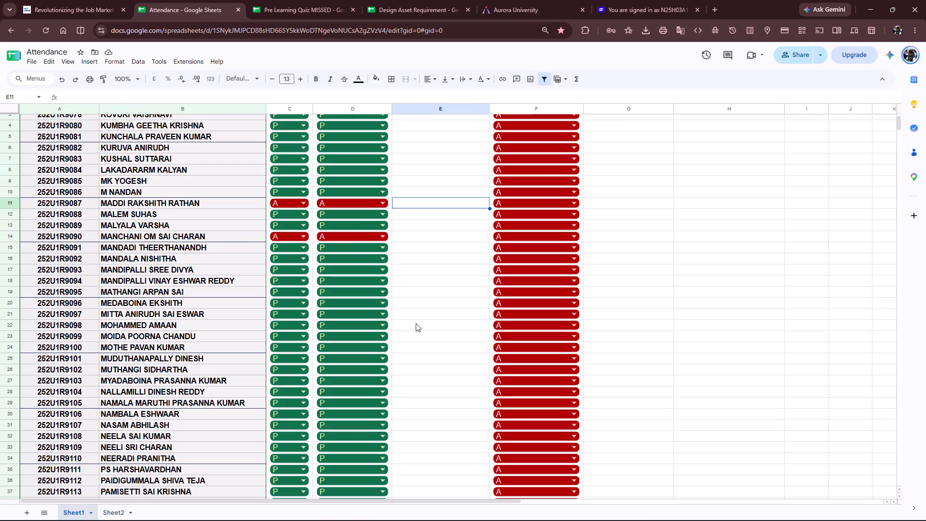
{"action": "scroll", "coordinate": [416, 323], "scroll_direction": "down", "scroll_amount": 1}
{"action": "scroll", "coordinate": [416, 323], "scroll_direction": "up", "scroll_amount": 3}
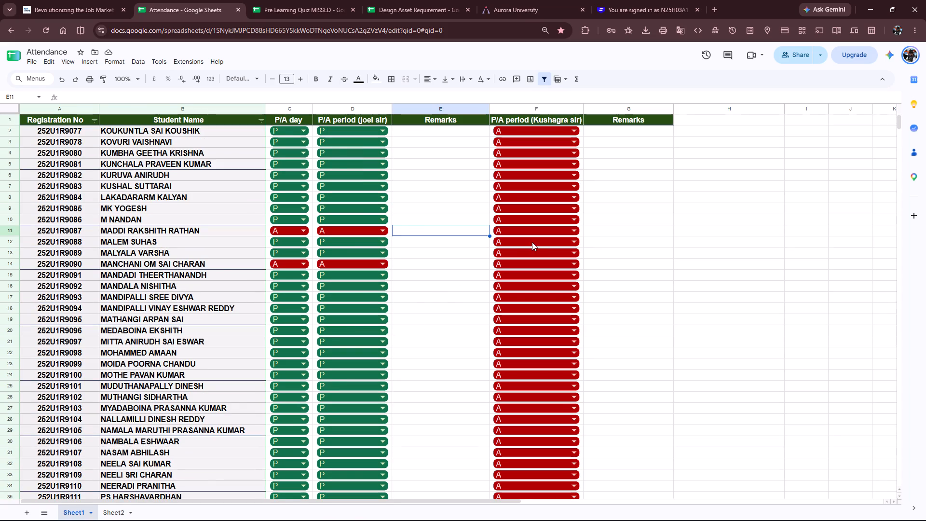
{"action": "double_click", "coordinate": [399, 228]}
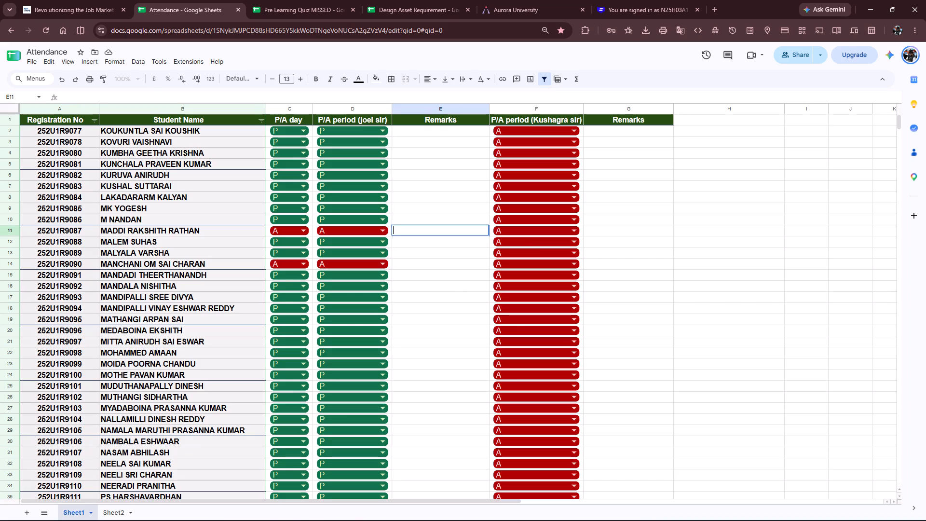
{"action": "left_click", "coordinate": [628, 227]}
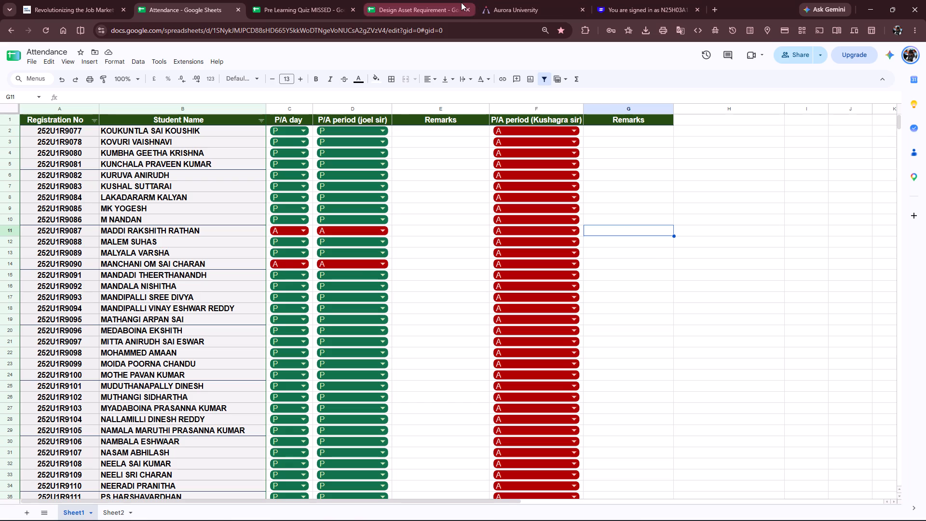
In the Pre Learning Quiz MISSED spreadsheet, give anyone with the link the Editor role and copy the sharing link.
{"action": "left_click", "coordinate": [299, 0]}
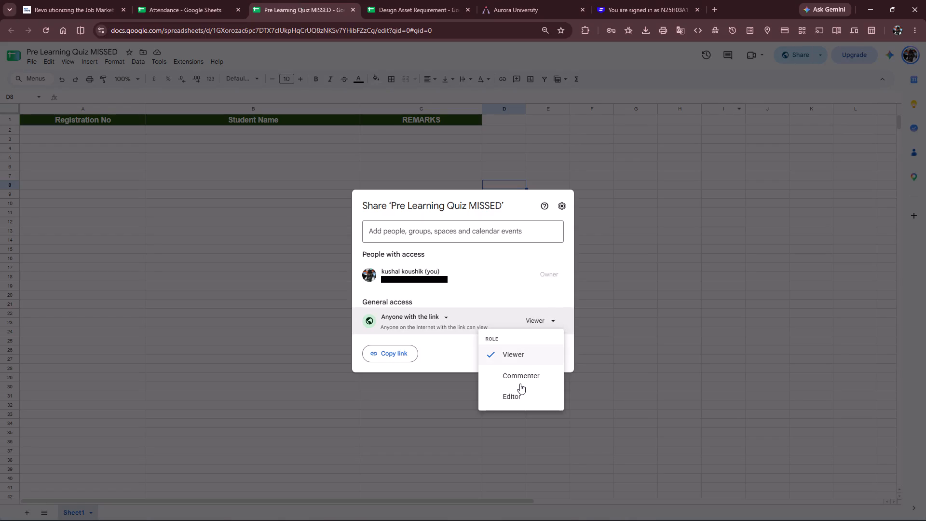
{"action": "left_click", "coordinate": [499, 386]}
{"action": "left_click", "coordinate": [543, 319]}
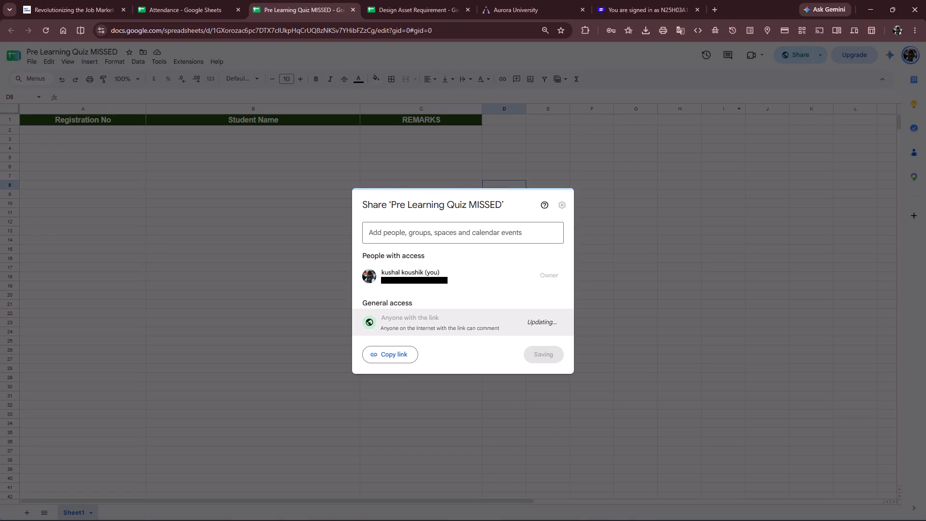
{"action": "left_click", "coordinate": [540, 324]}
{"action": "left_click", "coordinate": [510, 396]}
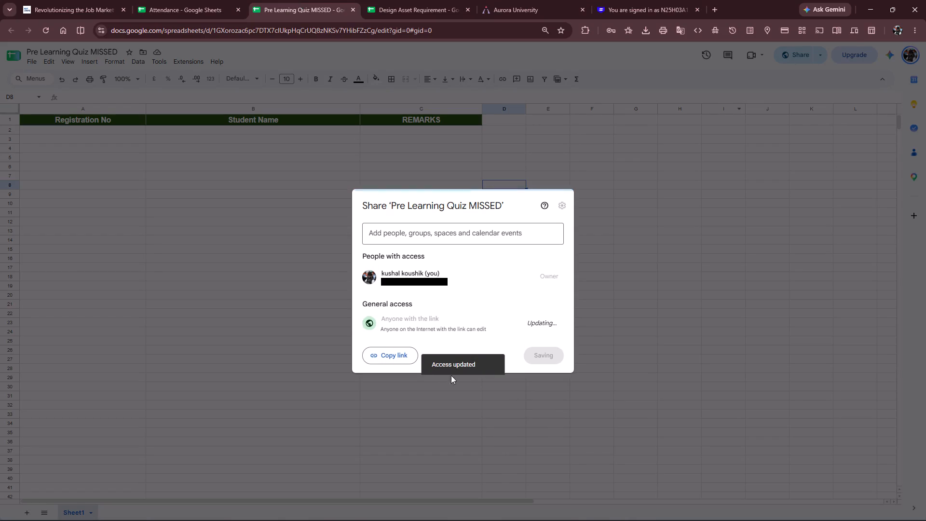
{"action": "left_click", "coordinate": [388, 354]}
Switch back to the Attendance spreadsheet.
{"action": "left_click", "coordinate": [158, 0]}
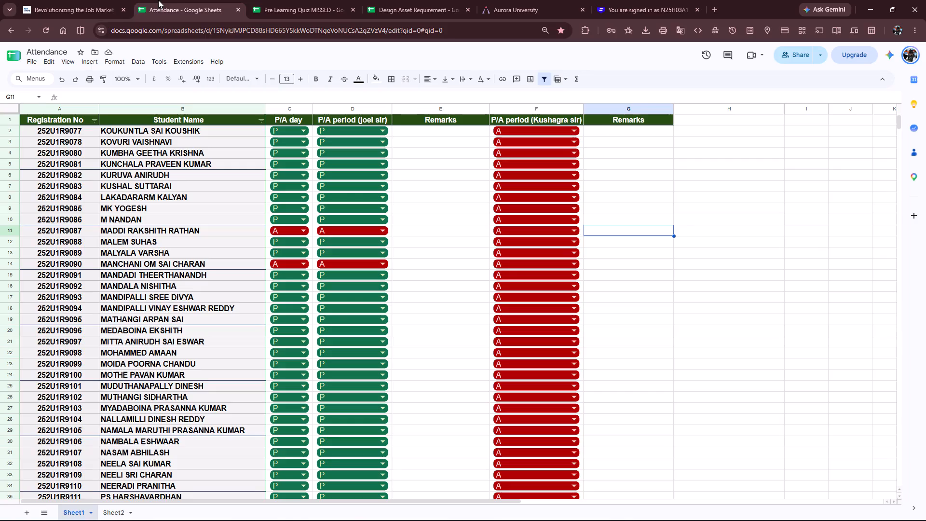
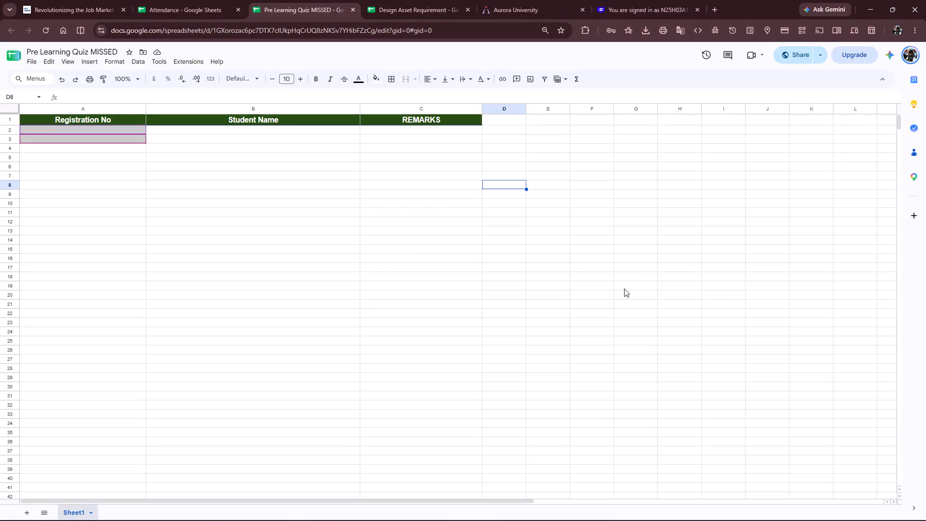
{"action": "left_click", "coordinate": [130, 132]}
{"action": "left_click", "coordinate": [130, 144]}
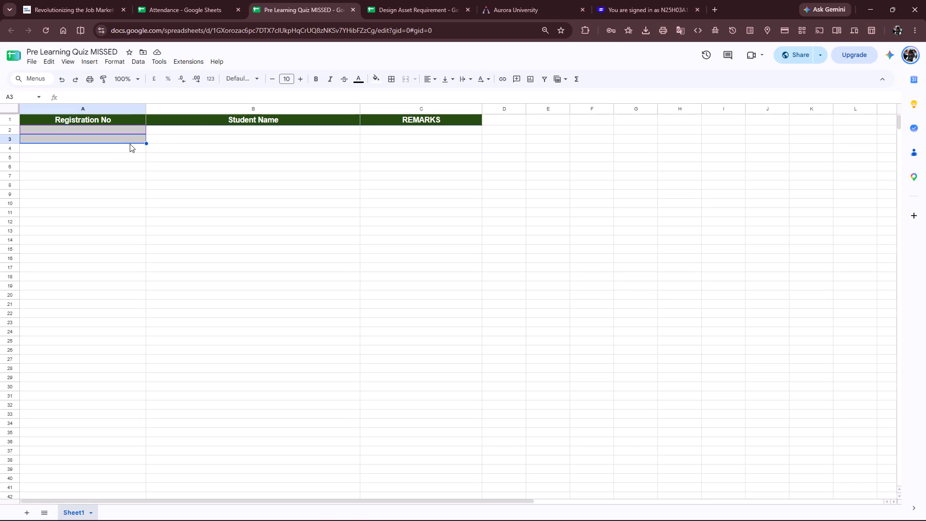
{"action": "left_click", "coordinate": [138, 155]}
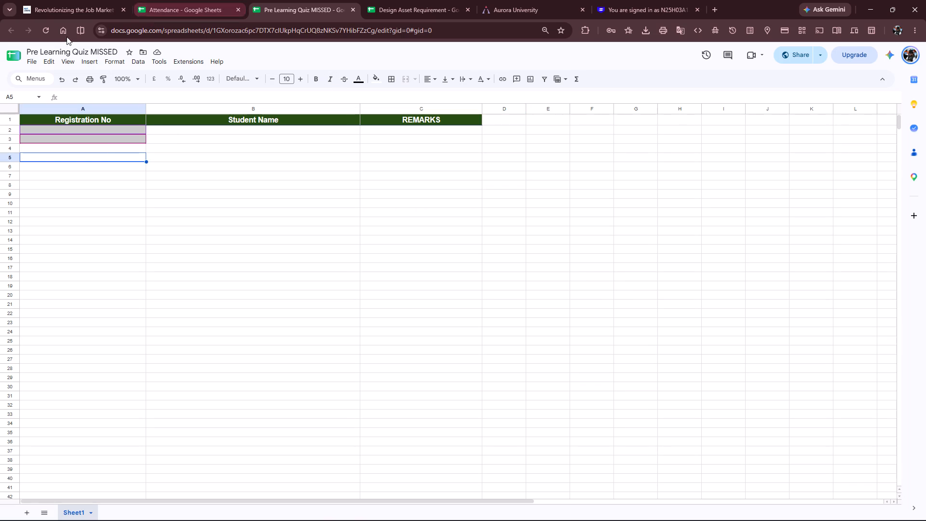
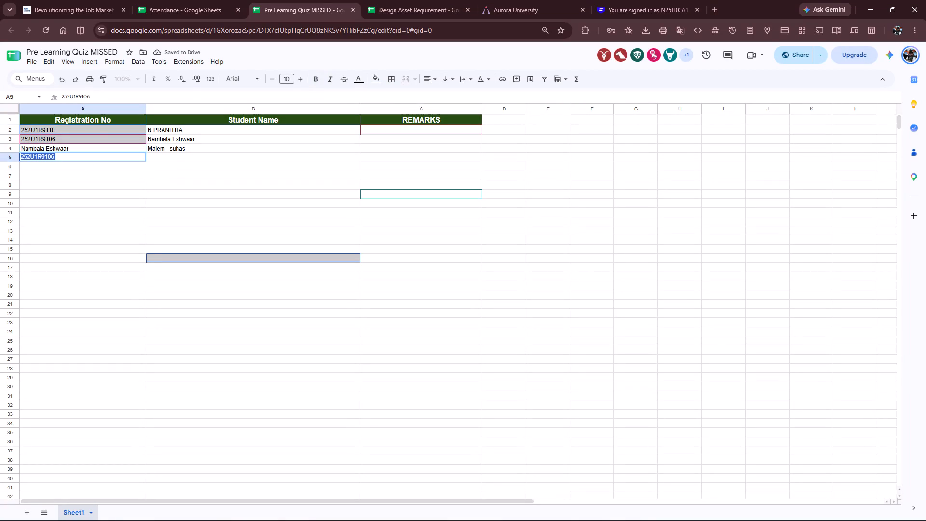
Undo the recent edits in cells A4 and A5 of the Registration No column.
{"action": "left_click", "coordinate": [88, 152]}
{"action": "double_click", "coordinate": [102, 144]}
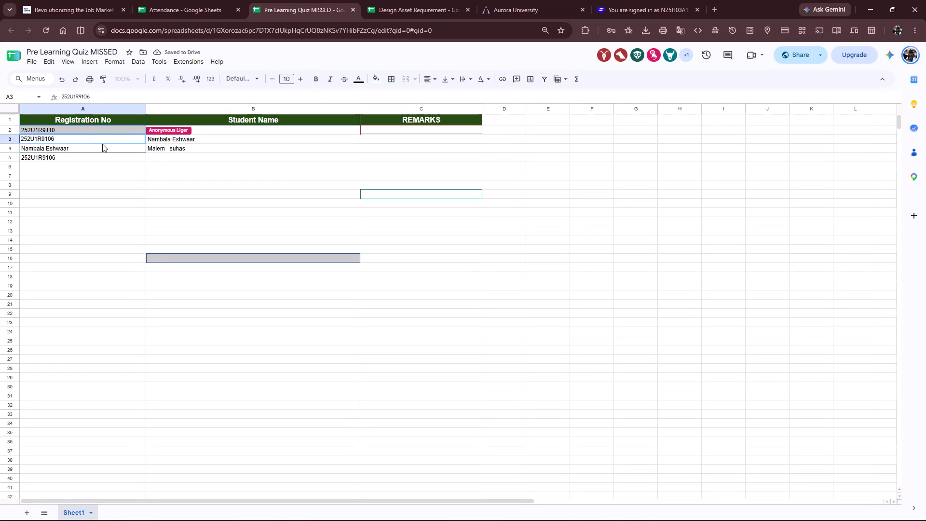
{"action": "triple_click", "coordinate": [93, 148]}
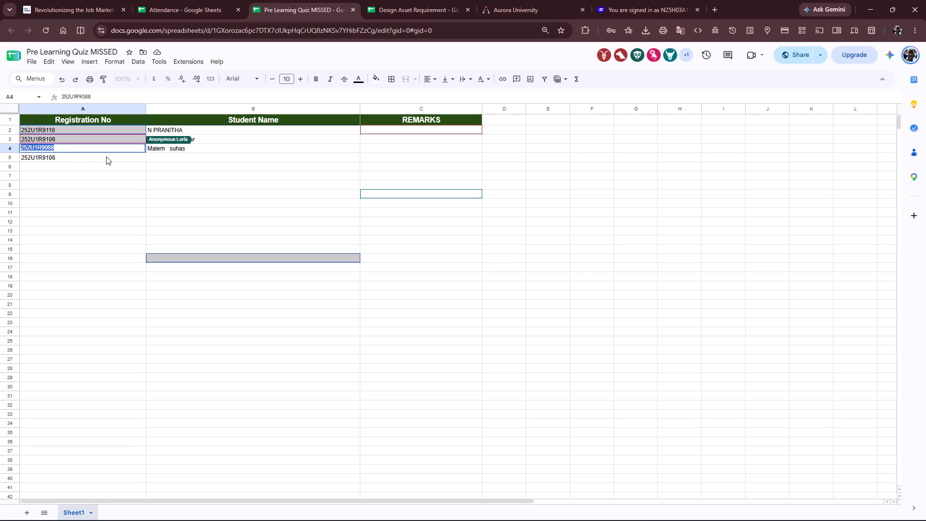
{"action": "key", "text": "ctrl+z"}
{"action": "key", "text": "ctrl+z"}
{"action": "key", "text": "ctrl+z"}
{"action": "key", "text": "ctrl+z"}
{"action": "key", "text": "ctrl+z"}
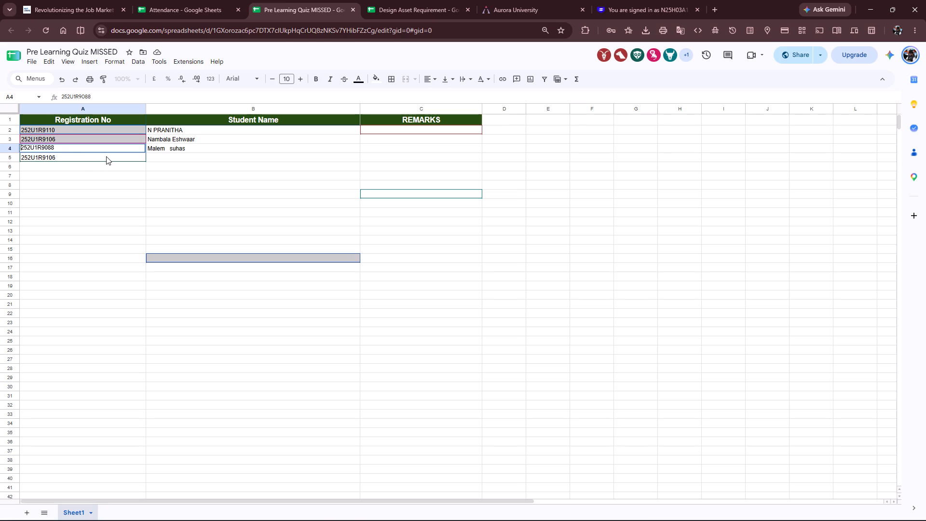
{"action": "key", "text": "ctrl+z"}
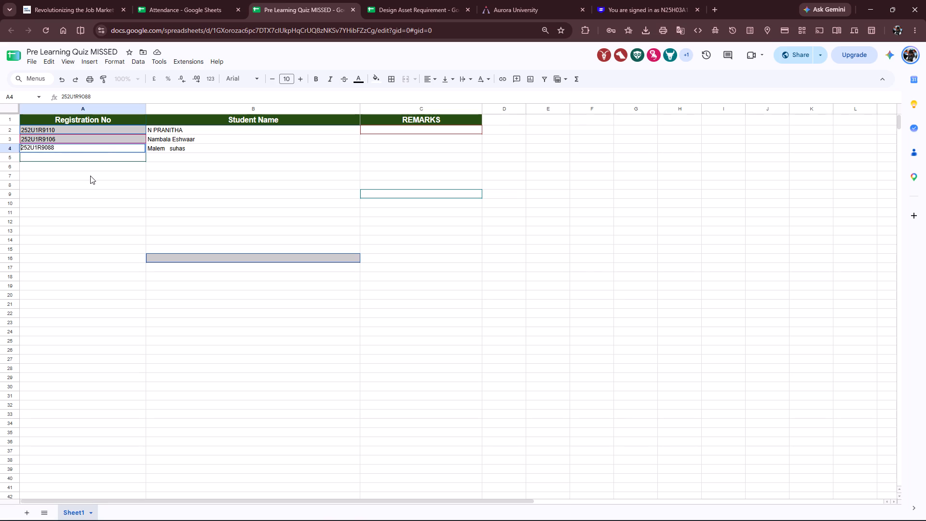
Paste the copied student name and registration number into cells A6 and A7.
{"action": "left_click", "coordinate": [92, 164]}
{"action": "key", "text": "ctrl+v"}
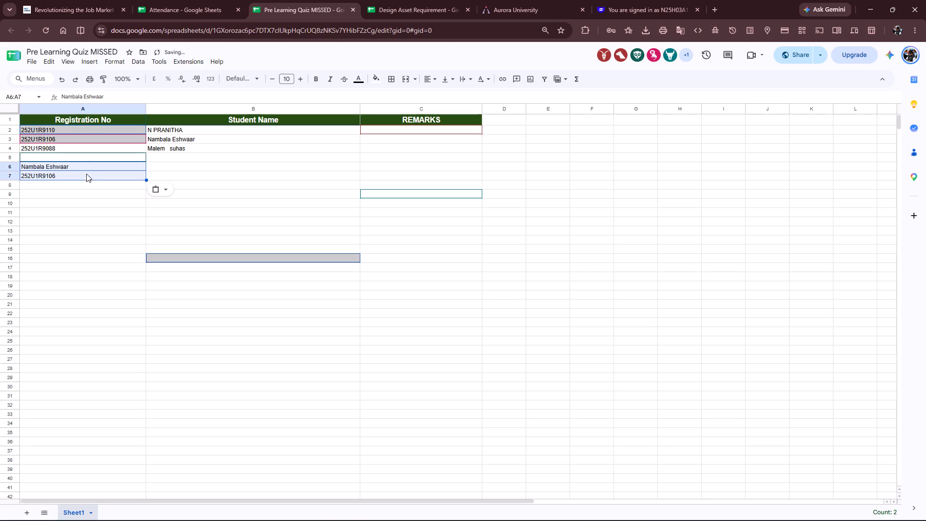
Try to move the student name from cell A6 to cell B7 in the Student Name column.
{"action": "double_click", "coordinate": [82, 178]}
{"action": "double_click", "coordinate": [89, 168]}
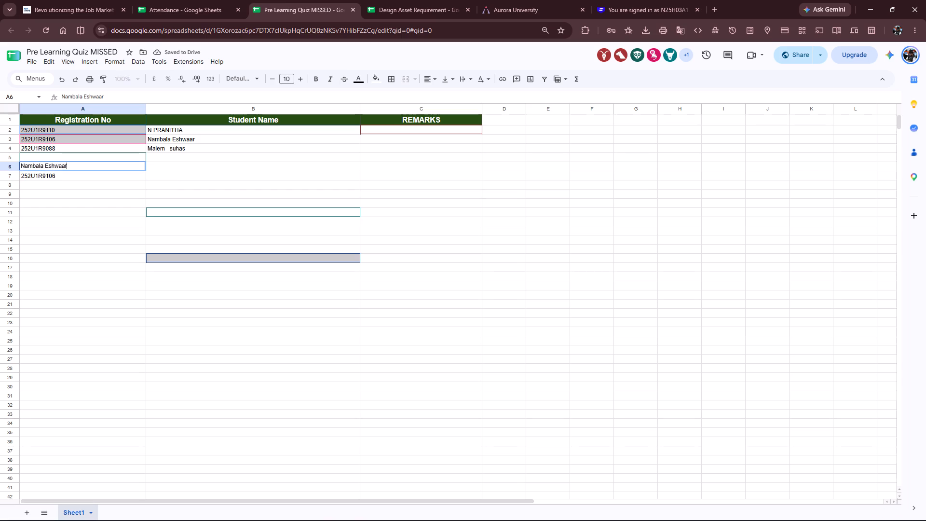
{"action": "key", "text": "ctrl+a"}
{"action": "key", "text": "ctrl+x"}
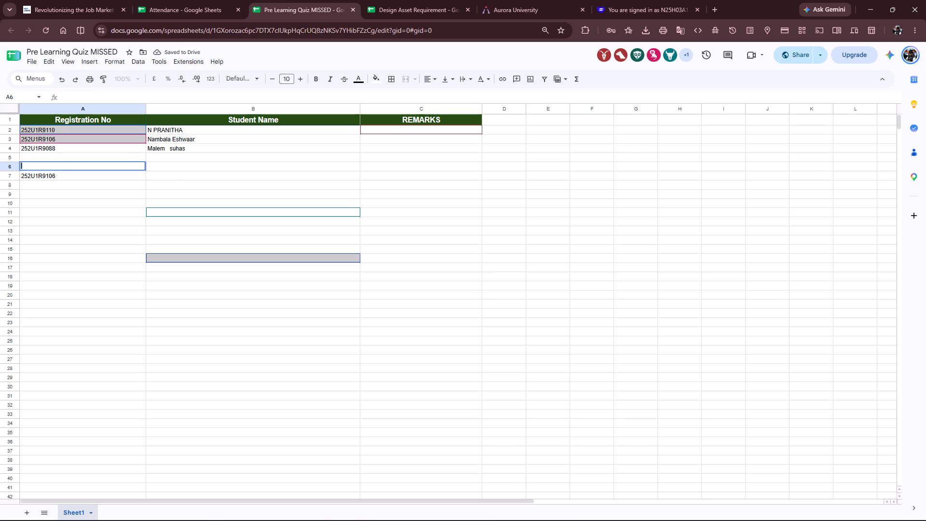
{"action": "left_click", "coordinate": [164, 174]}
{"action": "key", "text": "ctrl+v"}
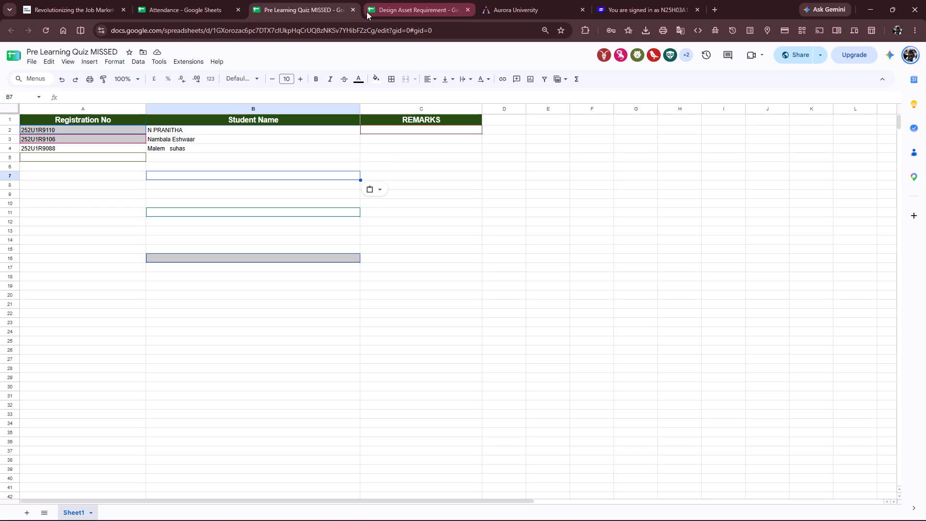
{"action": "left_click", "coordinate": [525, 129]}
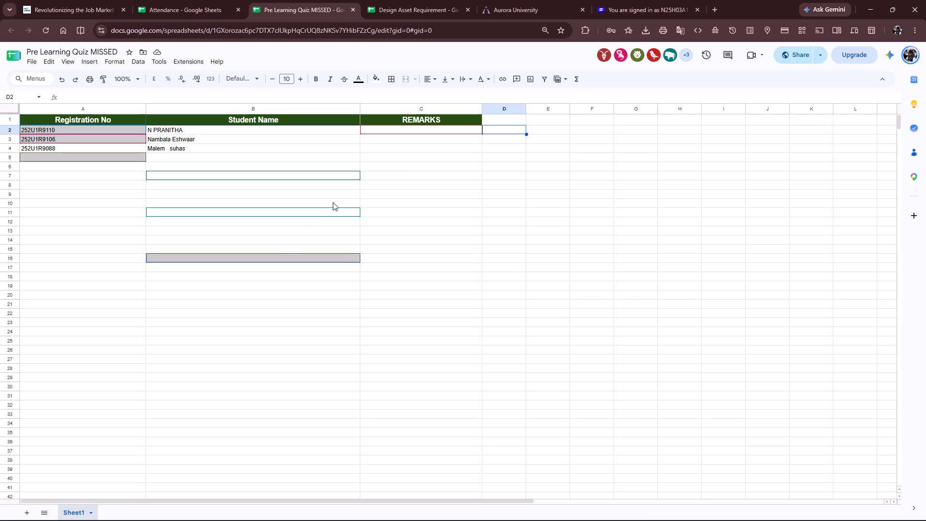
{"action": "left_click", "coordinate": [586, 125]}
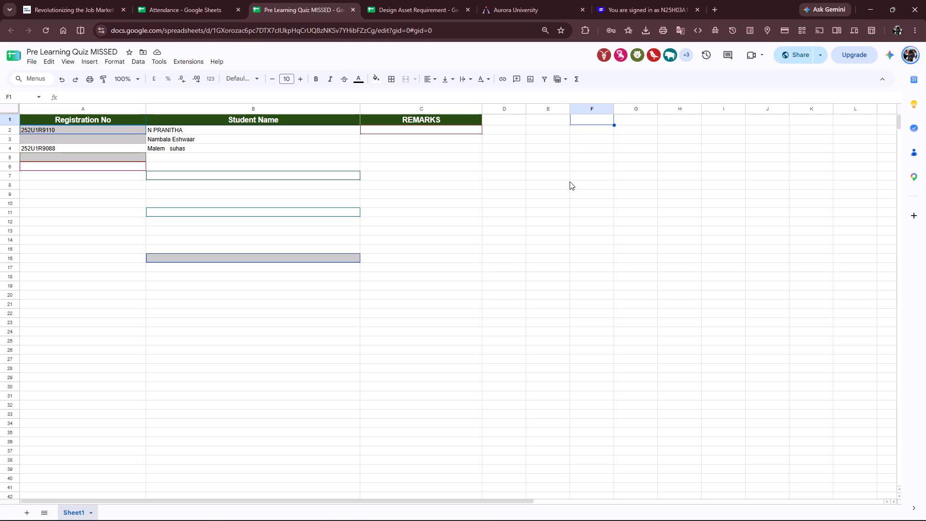
Reload the Pre Learning Quiz MISSED spreadsheet page.
{"action": "left_click", "coordinate": [49, 30]}
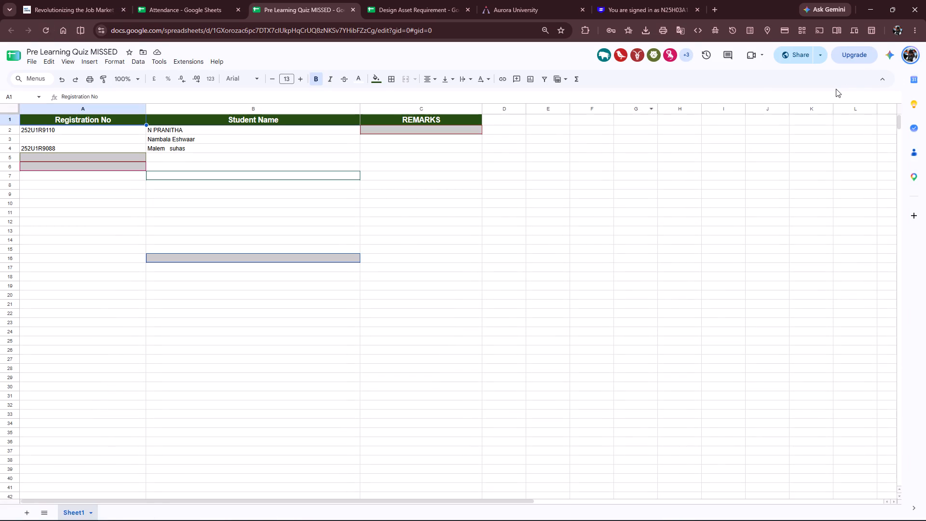
Review who has access to the Pre Learning Quiz MISSED spreadsheet and its general access level in the sharing settings.
{"action": "left_click", "coordinate": [803, 61]}
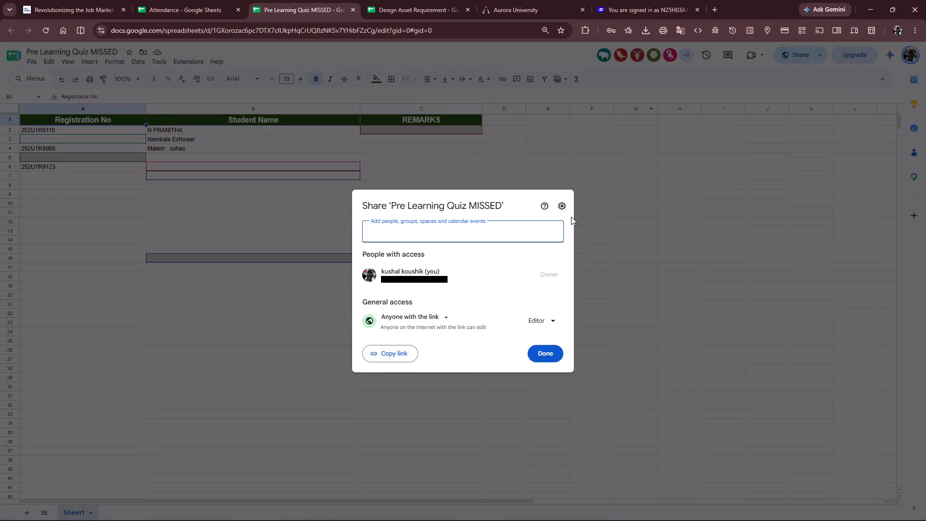
{"action": "left_click", "coordinate": [556, 353]}
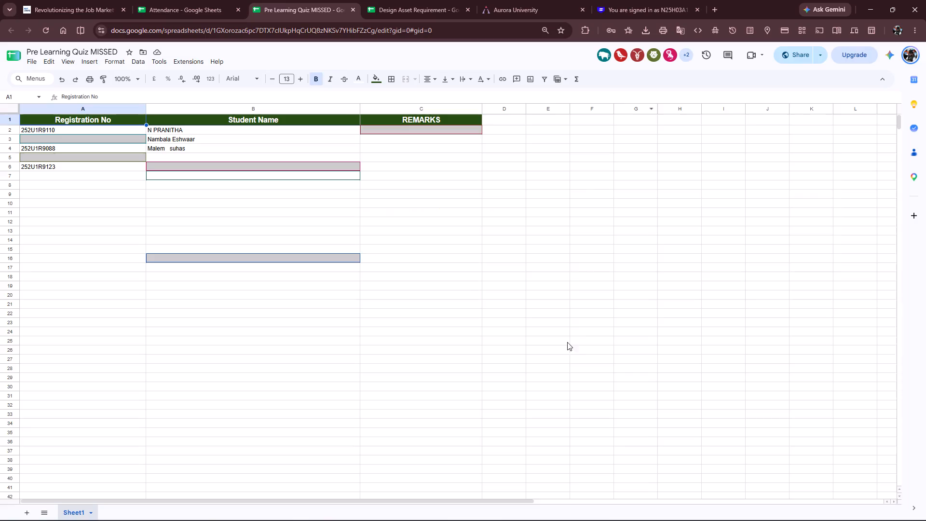
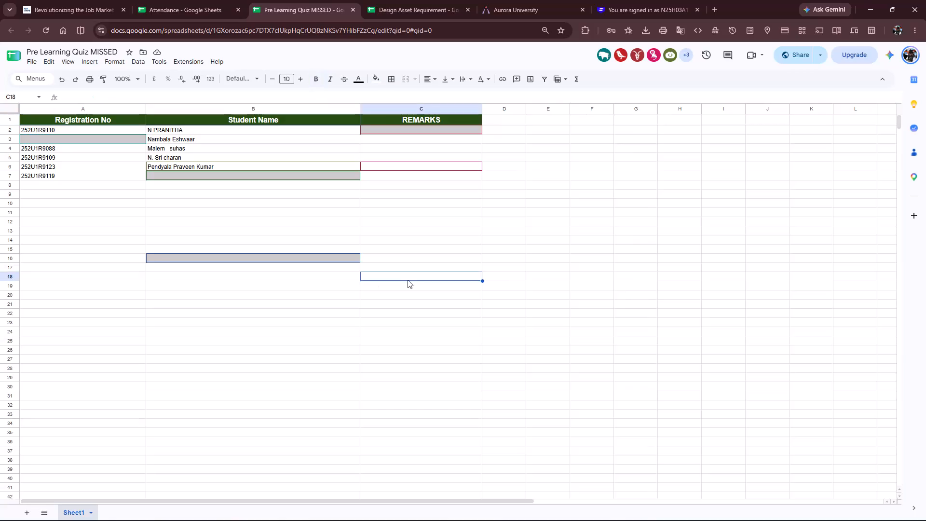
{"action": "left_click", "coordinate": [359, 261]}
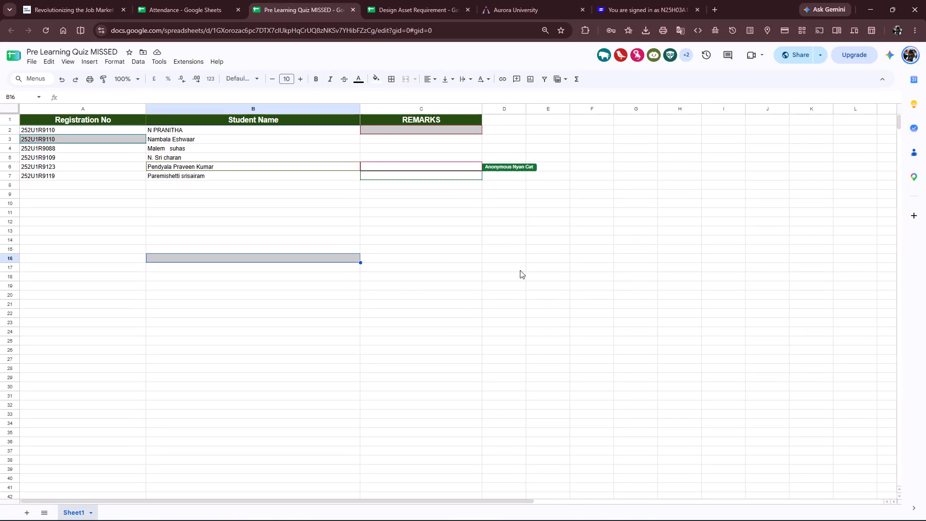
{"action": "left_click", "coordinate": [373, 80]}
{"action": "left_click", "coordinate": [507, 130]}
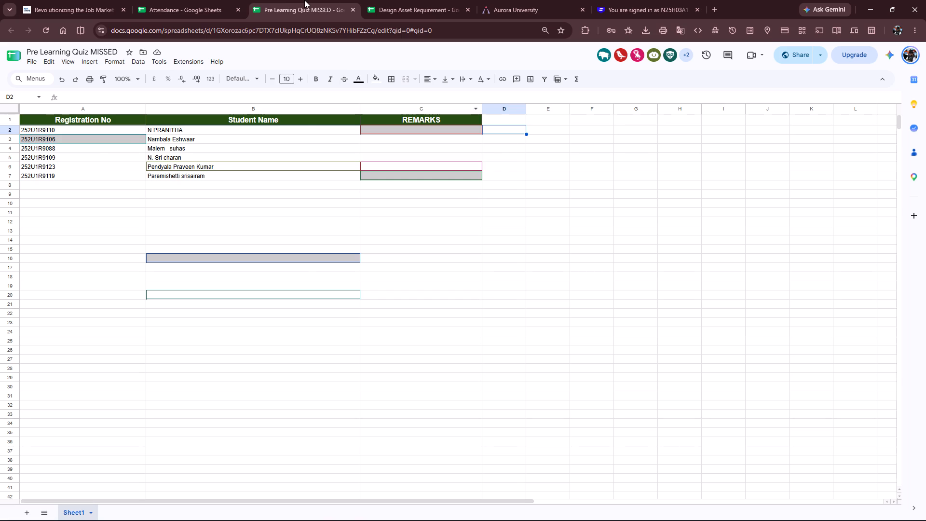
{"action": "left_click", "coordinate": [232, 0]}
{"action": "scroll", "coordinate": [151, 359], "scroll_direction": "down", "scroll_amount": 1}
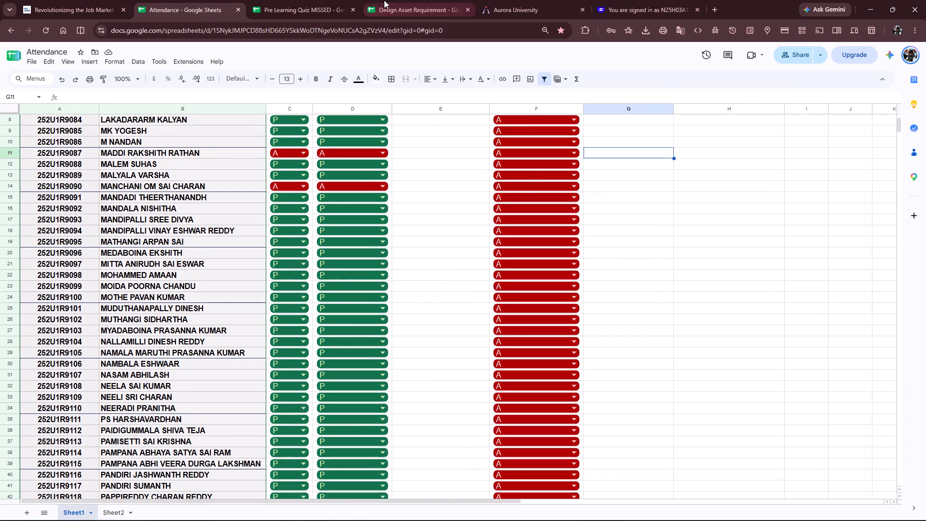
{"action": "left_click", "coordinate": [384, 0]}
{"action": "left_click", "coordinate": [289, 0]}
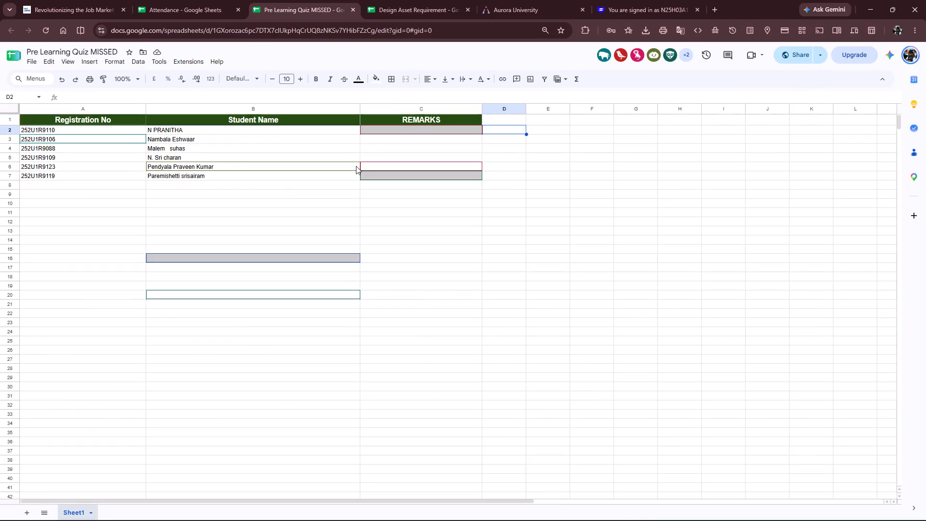
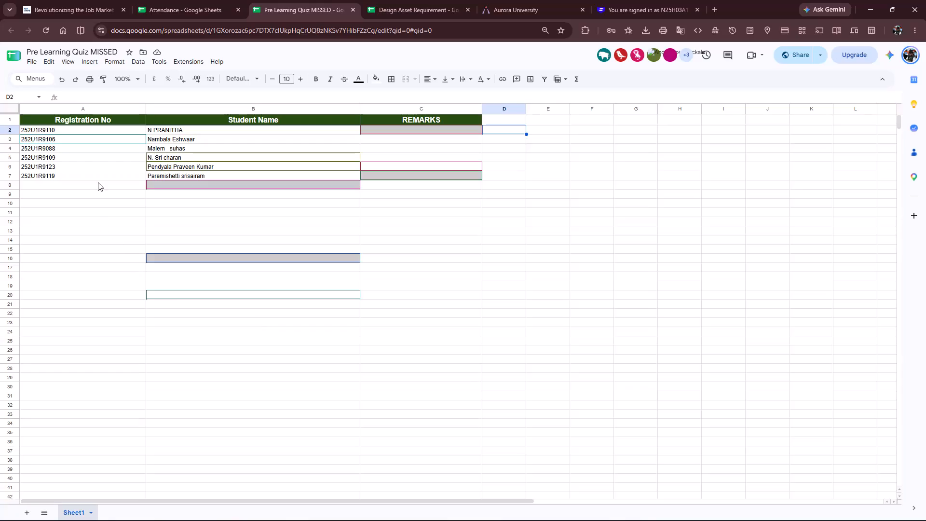
Open the full list of people currently viewing the spreadsheet.
{"action": "left_click", "coordinate": [607, 233]}
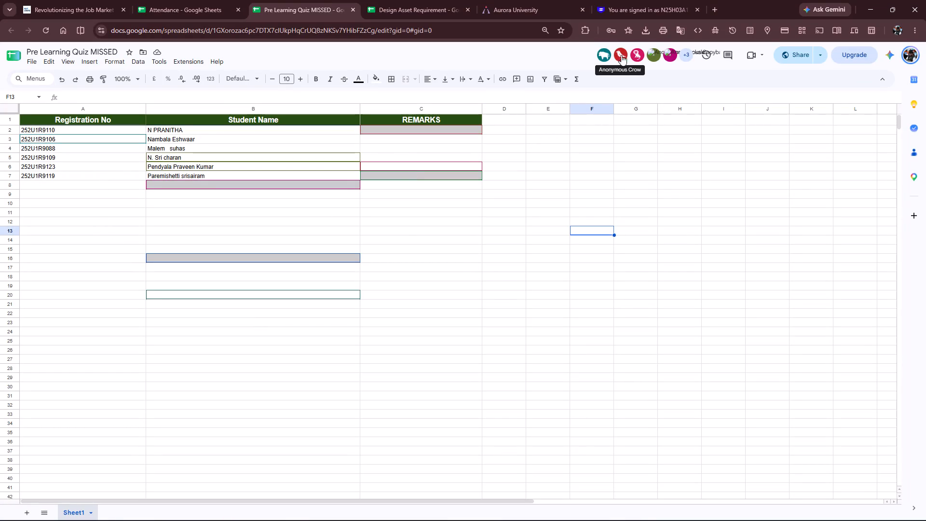
{"action": "left_click", "coordinate": [685, 49]}
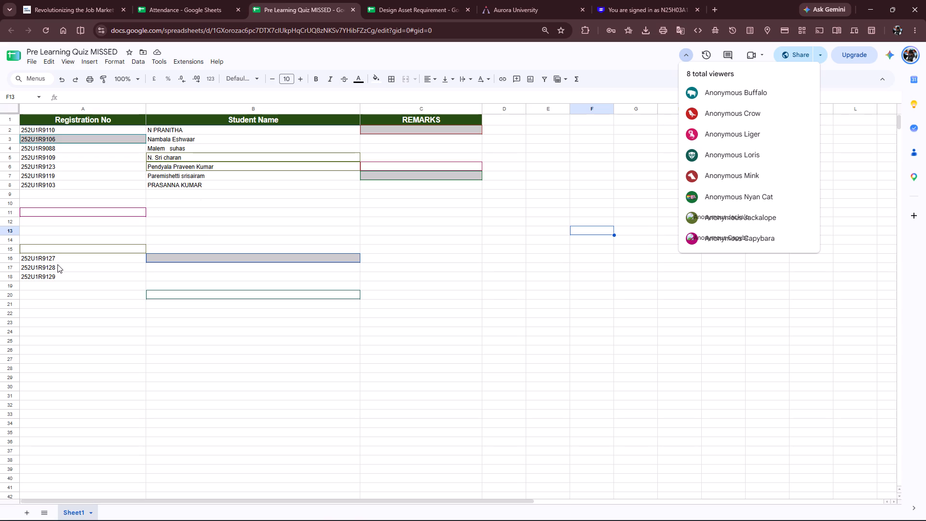
Clear the stray registration numbers from cells A15 to A18, below the student list.
{"action": "left_click_drag", "start_coordinate": [57, 275], "coordinate": [79, 252]}
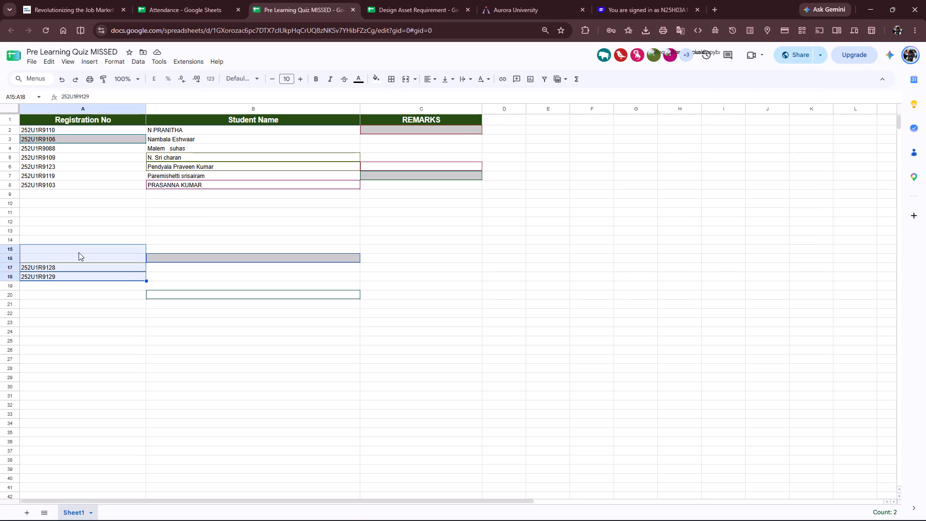
{"action": "key", "text": "Delete"}
{"action": "left_click", "coordinate": [98, 337]}
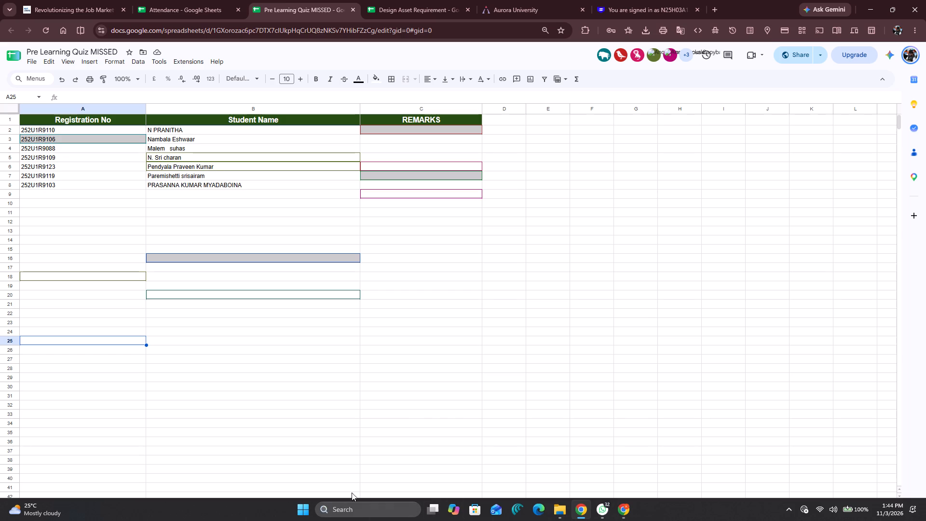
{"action": "scroll", "coordinate": [341, 432], "scroll_direction": "down", "scroll_amount": 1}
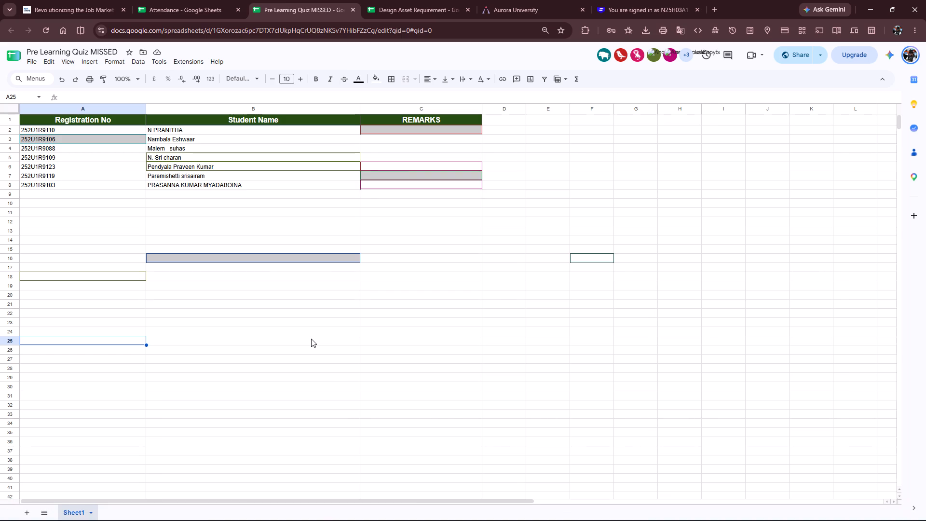
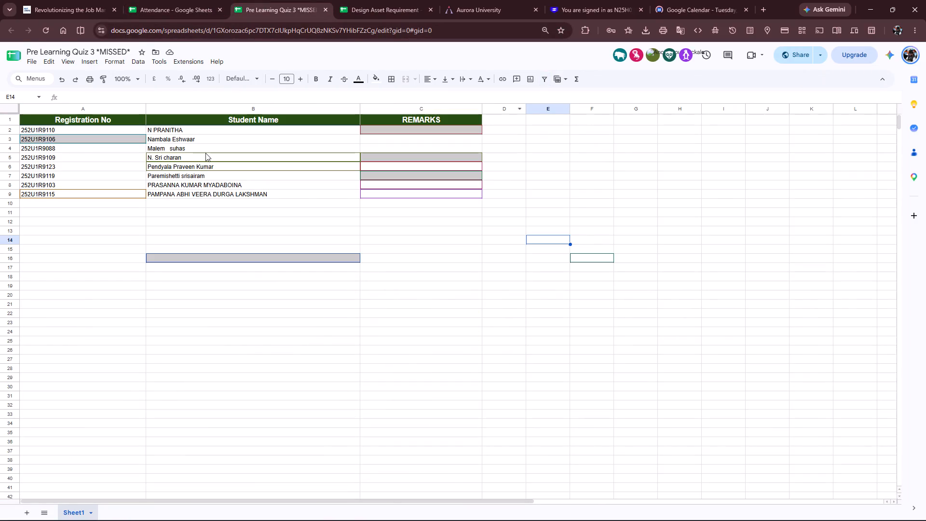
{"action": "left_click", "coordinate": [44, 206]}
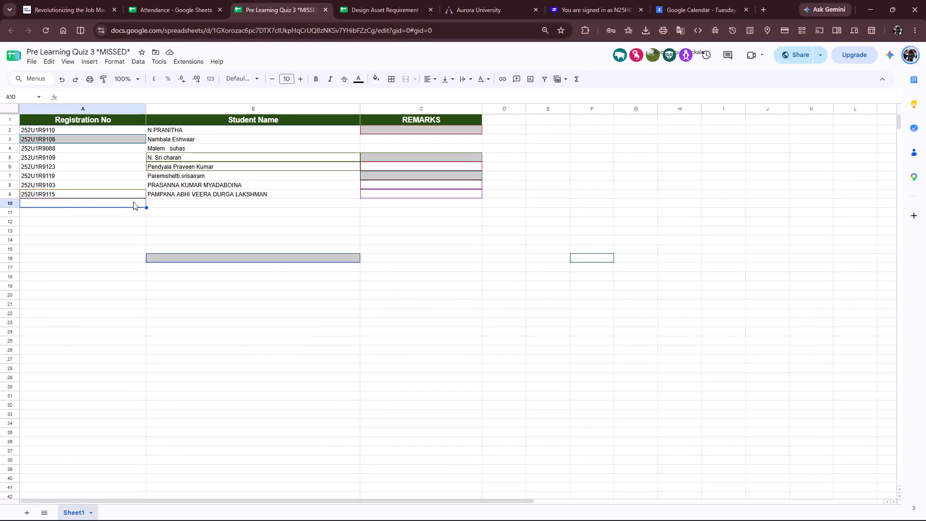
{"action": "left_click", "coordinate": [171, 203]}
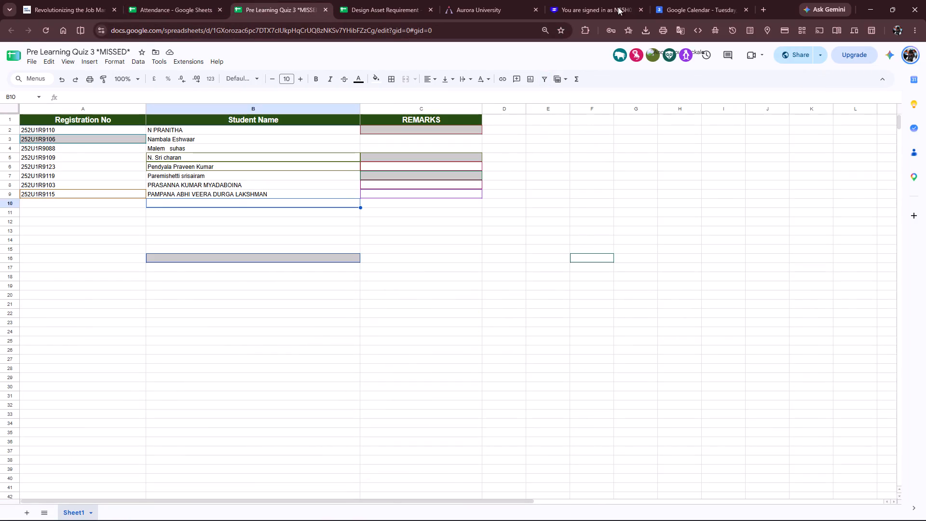
Switch to Google Calendar and open its Import & export settings.
{"action": "left_click", "coordinate": [676, 0]}
{"action": "left_click", "coordinate": [718, 62]}
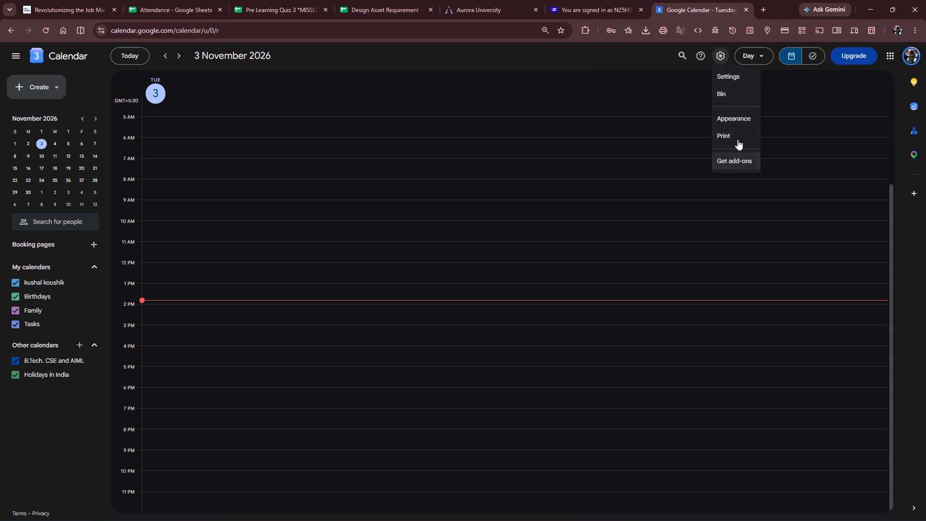
{"action": "left_click", "coordinate": [738, 82]}
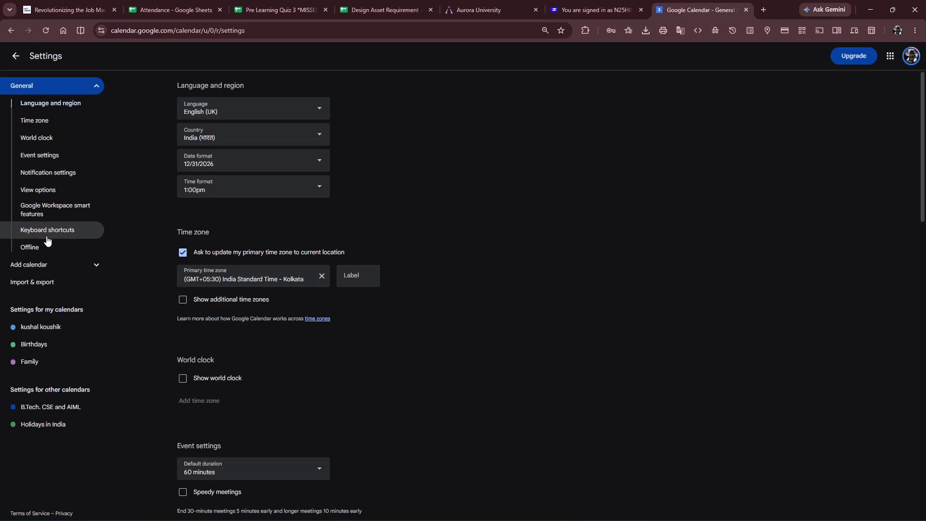
{"action": "left_click", "coordinate": [87, 275]}
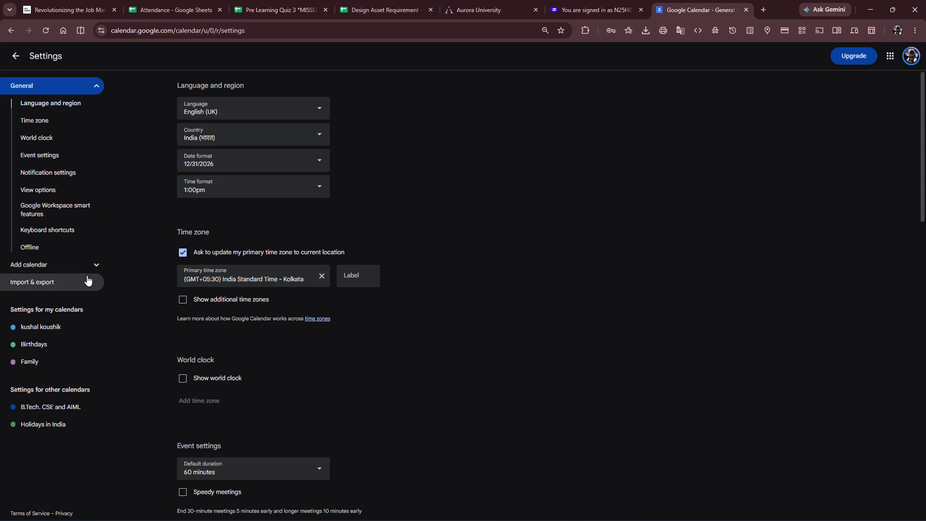
Import the BDF_Lab_Deadlines_111 file from the Videos folder into the account owner's personal calendar.
{"action": "left_click", "coordinate": [248, 104]}
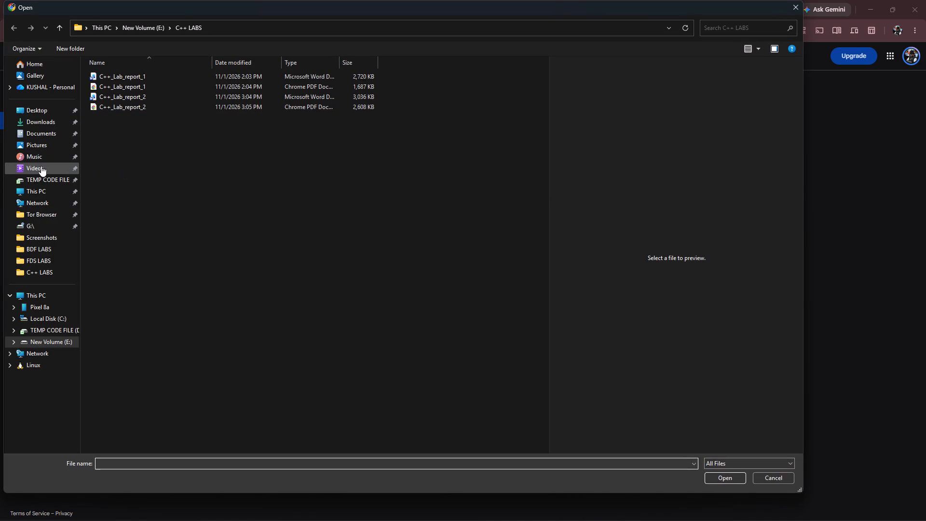
{"action": "left_click", "coordinate": [42, 166]}
{"action": "left_click", "coordinate": [342, 139], "text": "ctrl"}
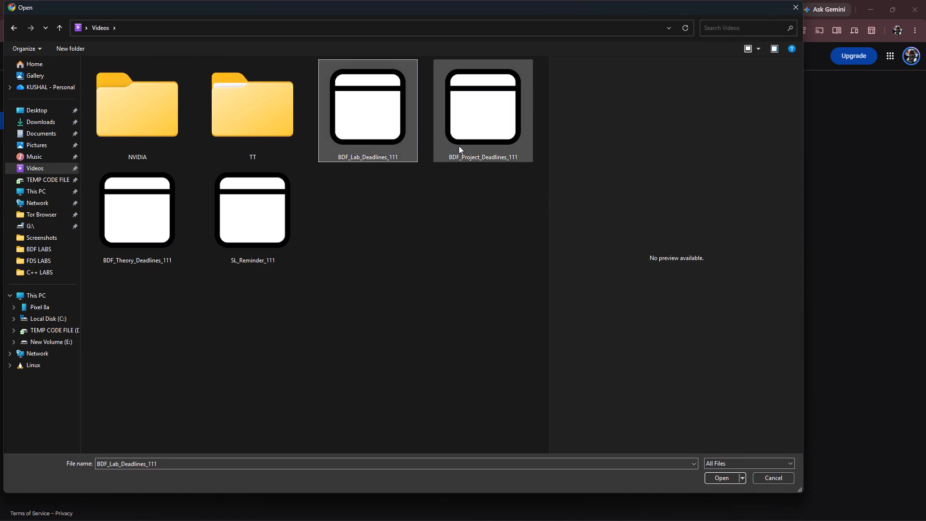
{"action": "left_click", "coordinate": [459, 146], "text": "ctrl"}
{"action": "left_click", "coordinate": [145, 231], "text": "ctrl"}
{"action": "left_click", "coordinate": [259, 231], "text": "ctrl"}
{"action": "left_click", "coordinate": [379, 139]}
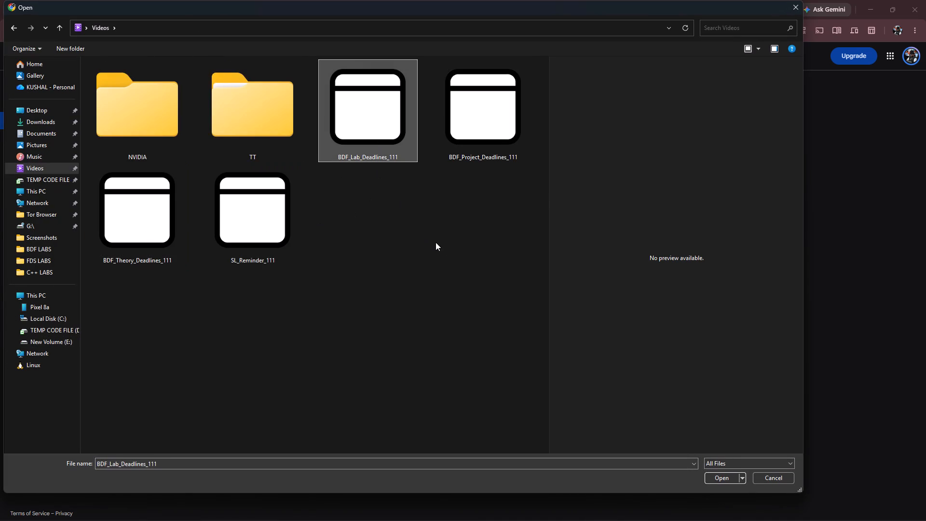
{"action": "left_click", "coordinate": [727, 477]}
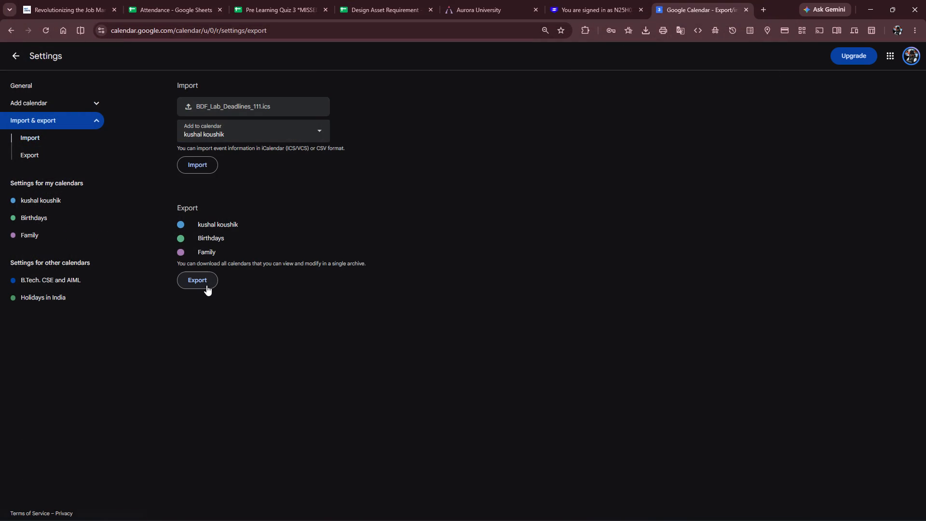
{"action": "left_click", "coordinate": [203, 163]}
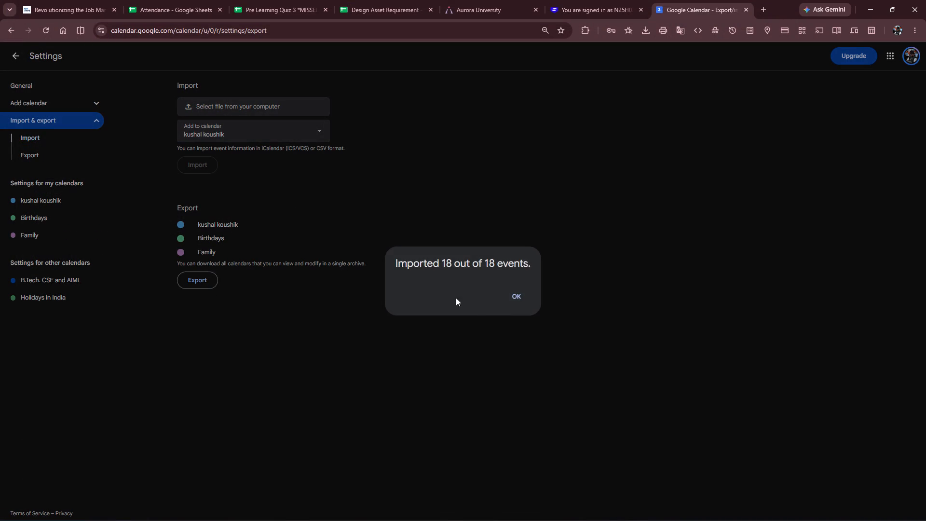
{"action": "left_click", "coordinate": [518, 292]}
Import the BDF_Project_Deadlines_111 file from the Videos folder into the same personal calendar.
{"action": "left_click", "coordinate": [213, 103]}
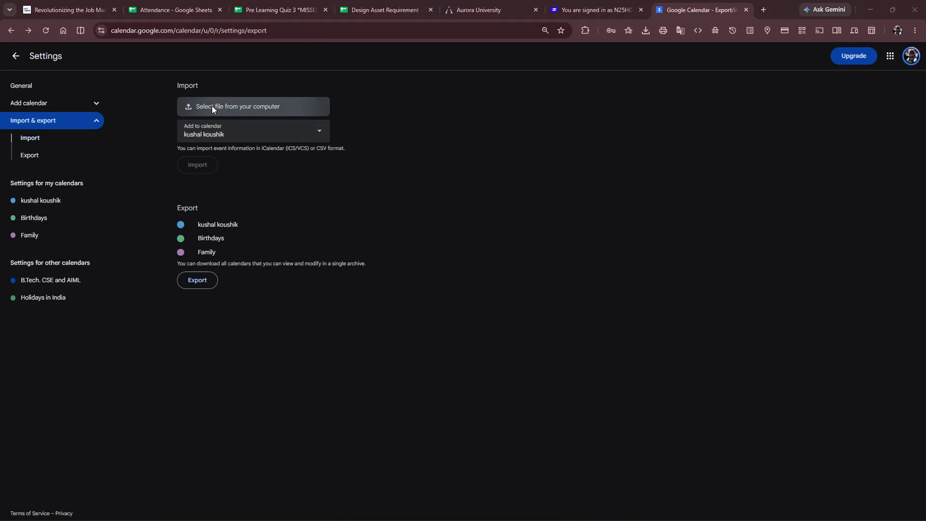
{"action": "left_click", "coordinate": [464, 141]}
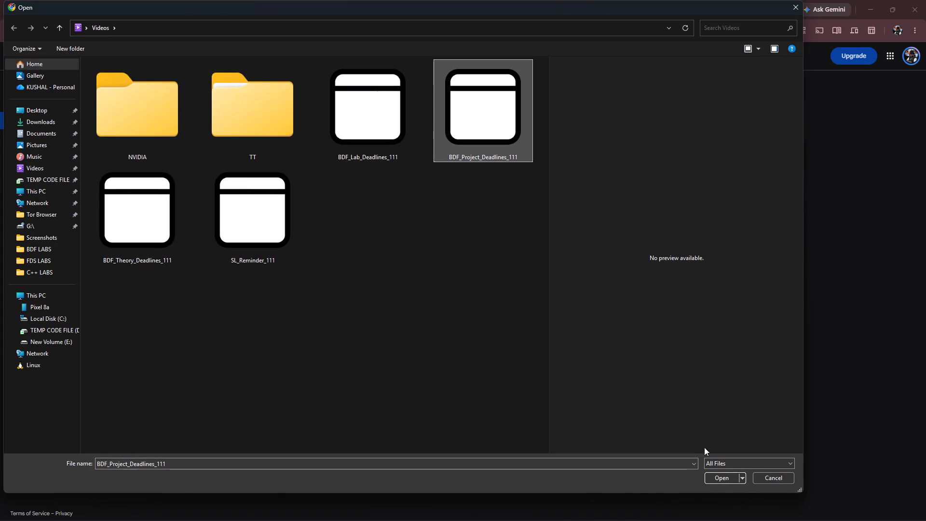
{"action": "left_click", "coordinate": [721, 484]}
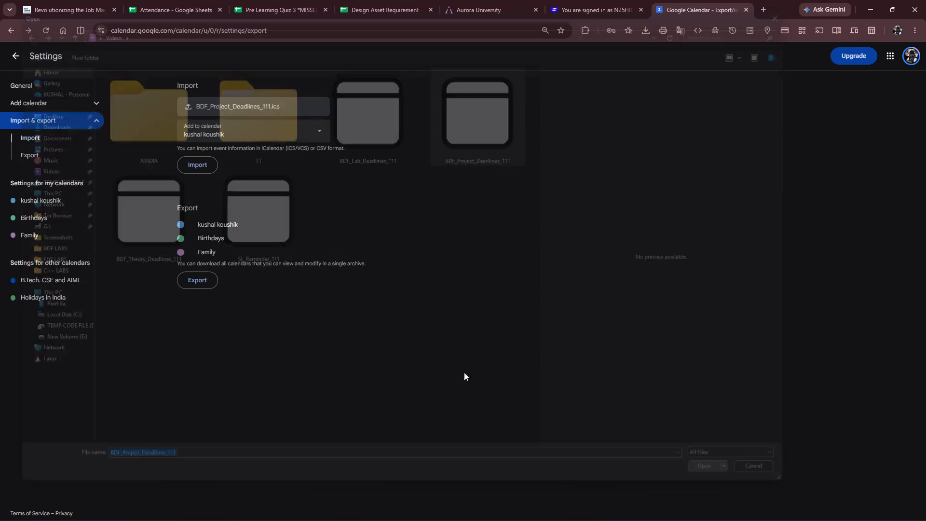
{"action": "left_click", "coordinate": [201, 170]}
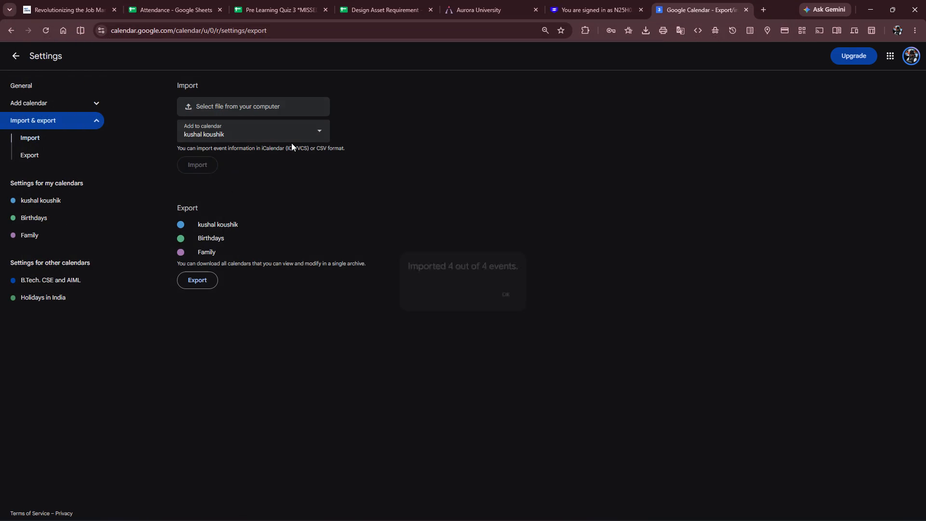
{"action": "left_click", "coordinate": [521, 302]}
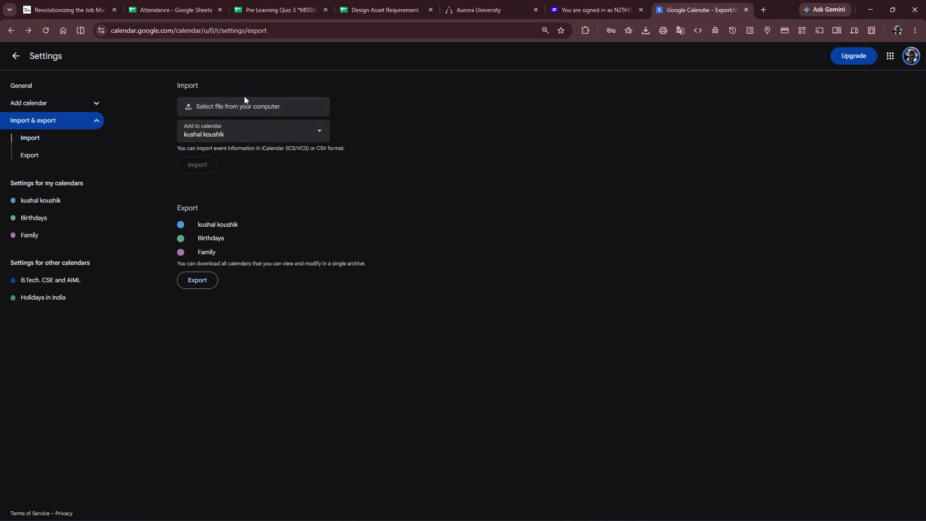
Import the BDF_Theory_Deadlines_111 file from the Videos folder into the same personal calendar.
{"action": "left_click", "coordinate": [244, 96]}
{"action": "left_click", "coordinate": [245, 103]}
{"action": "left_click", "coordinate": [169, 191]}
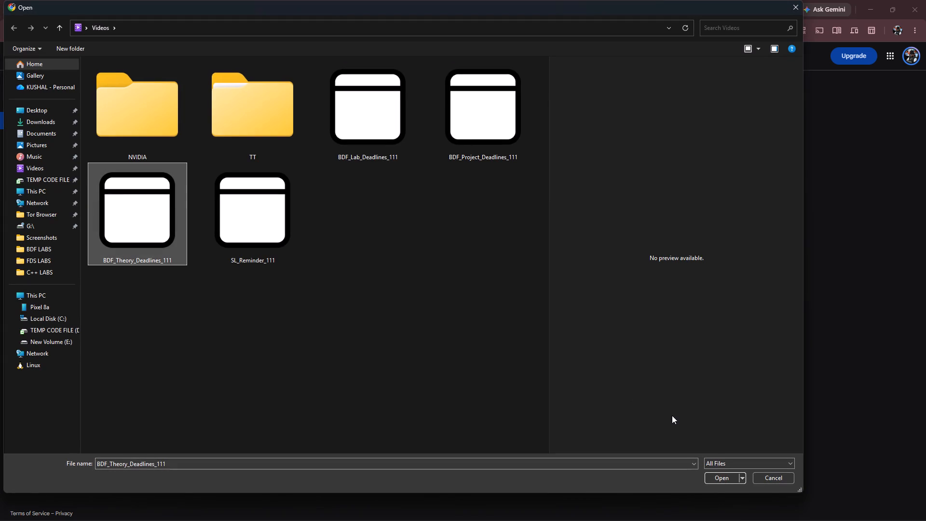
{"action": "left_click", "coordinate": [722, 482]}
{"action": "left_click", "coordinate": [204, 170]}
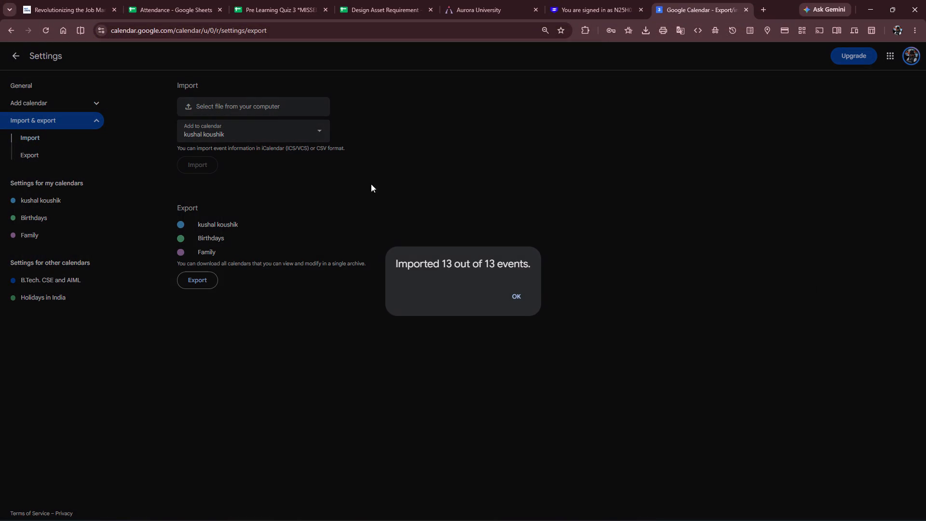
{"action": "left_click", "coordinate": [522, 295]}
Import the SL_Reminder_111 file from the Videos folder into the same personal calendar.
{"action": "left_click", "coordinate": [209, 114]}
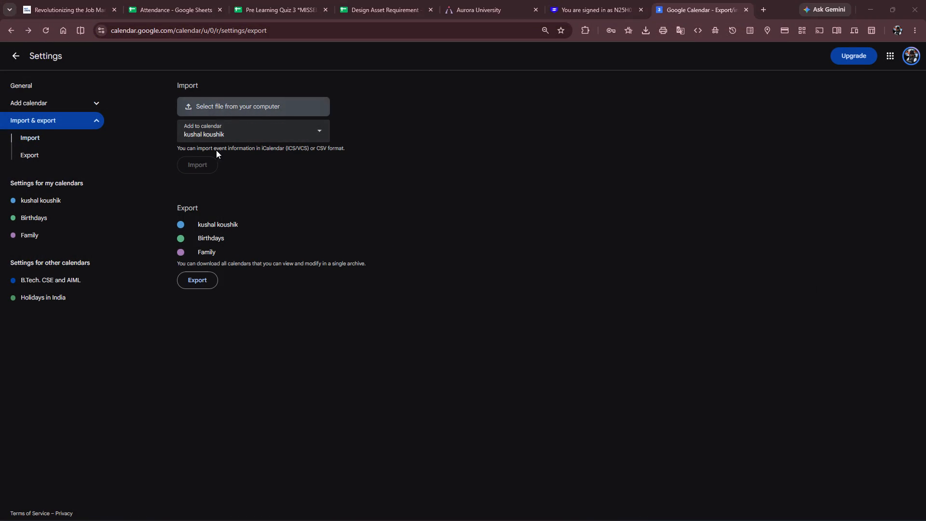
{"action": "left_click", "coordinate": [257, 218]}
{"action": "left_click", "coordinate": [714, 480]}
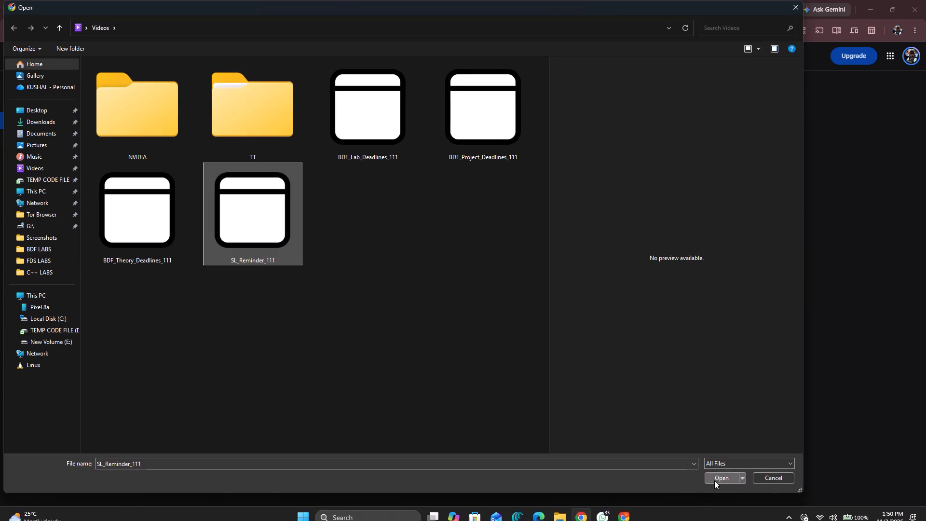
{"action": "left_click", "coordinate": [181, 166]}
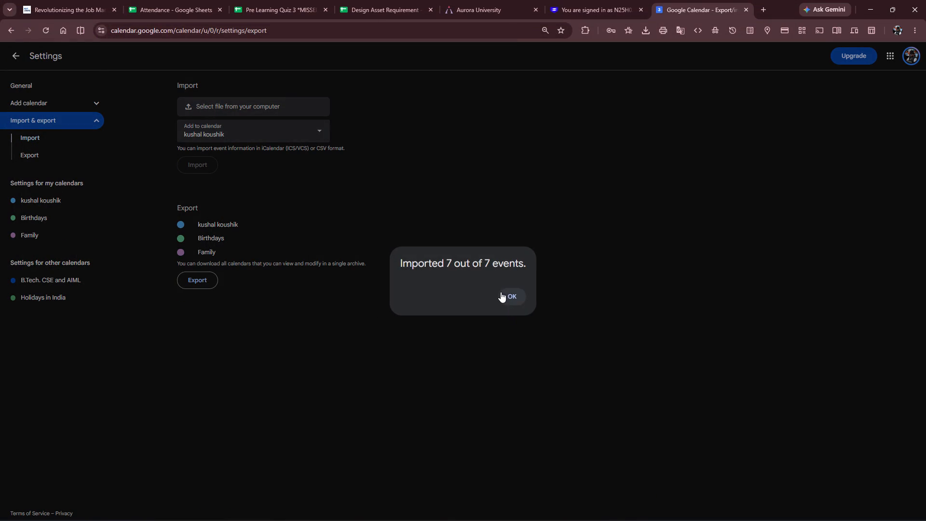
{"action": "left_click", "coordinate": [501, 292]}
Leave the settings for the calendar's day view and reload the page.
{"action": "left_click", "coordinate": [20, 63]}
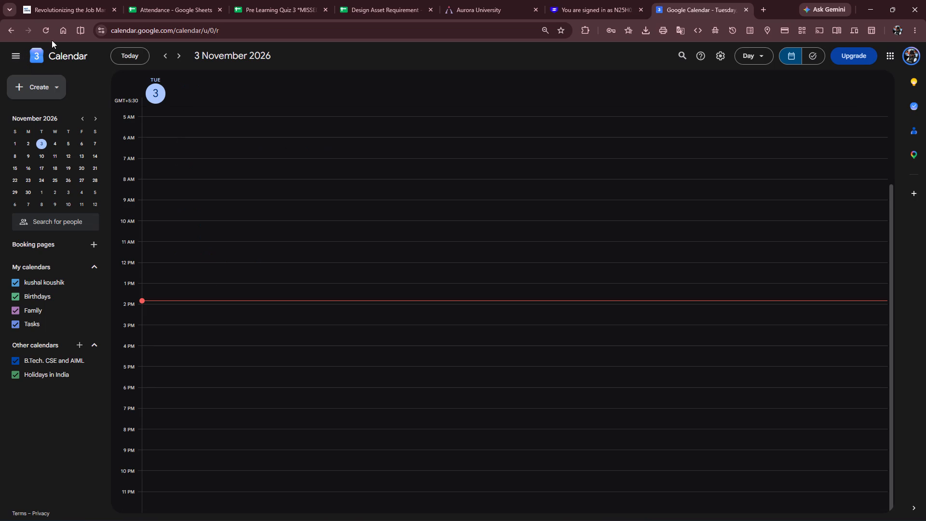
{"action": "left_click", "coordinate": [51, 37]}
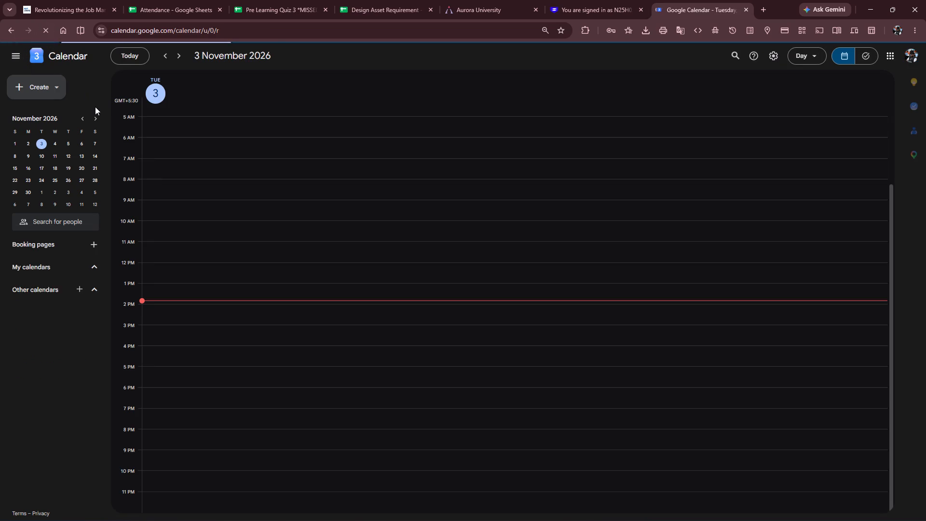
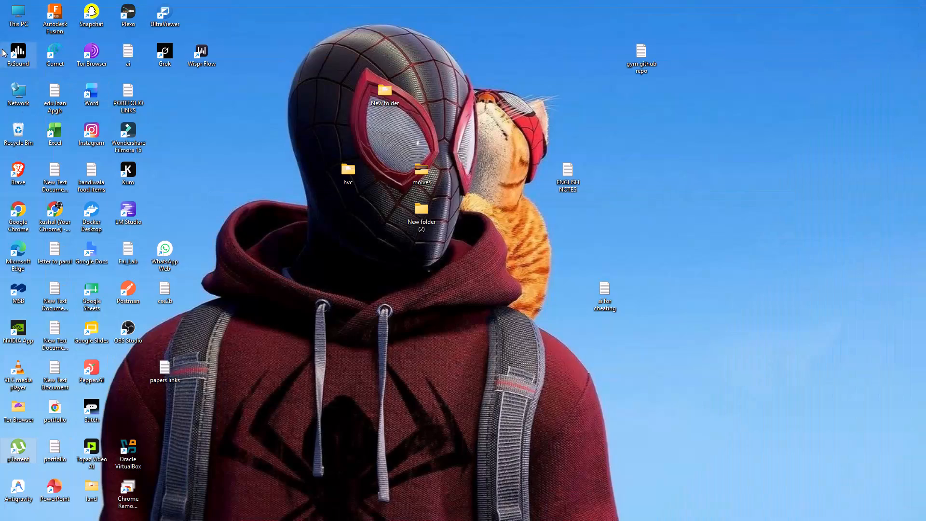
Open the SL_Reminder_111 file from the Videos folder in Notepad.
{"action": "double_click", "coordinate": [12, 18]}
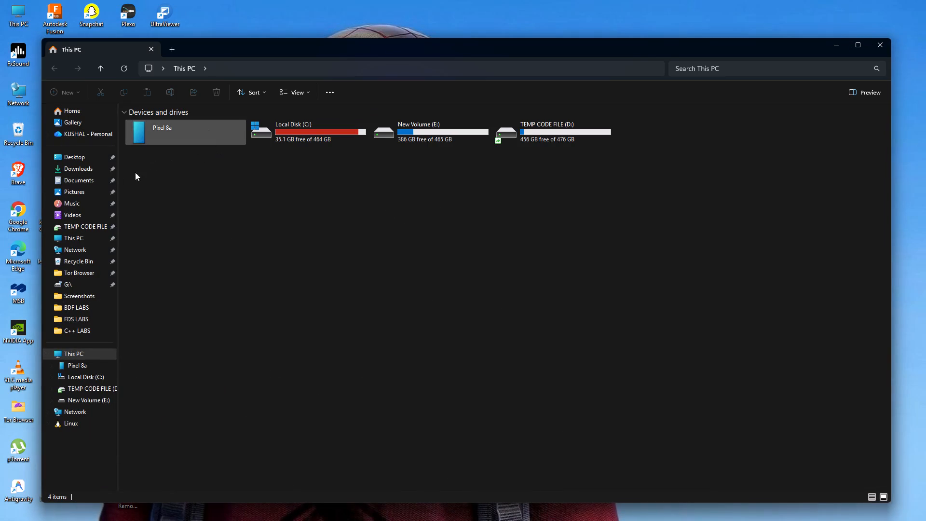
{"action": "left_click", "coordinate": [65, 210]}
{"action": "right_click", "coordinate": [416, 129]}
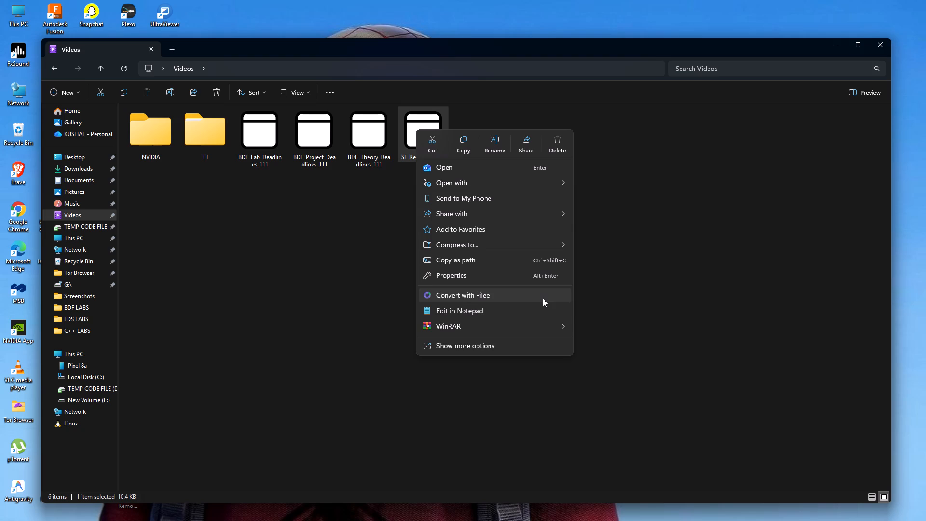
{"action": "right_click", "coordinate": [425, 123]}
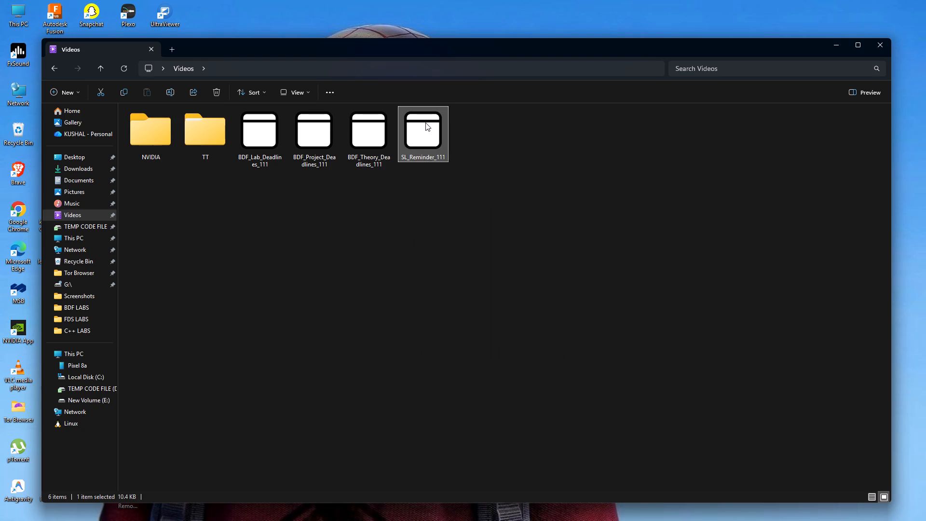
{"action": "left_click", "coordinate": [508, 145]}
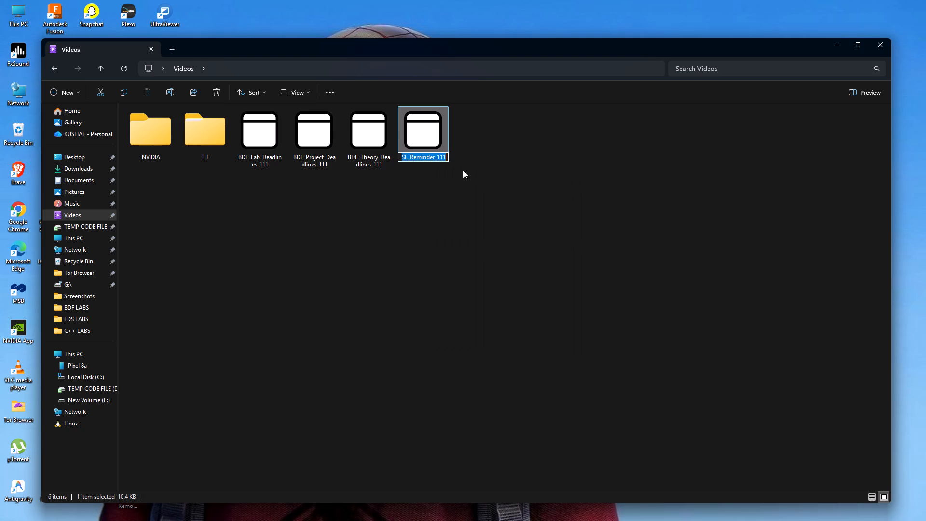
Rename the SL_Reminder_111 file in the Videos folder as SL_Reminder_111.txt.
{"action": "left_click", "coordinate": [445, 155]}
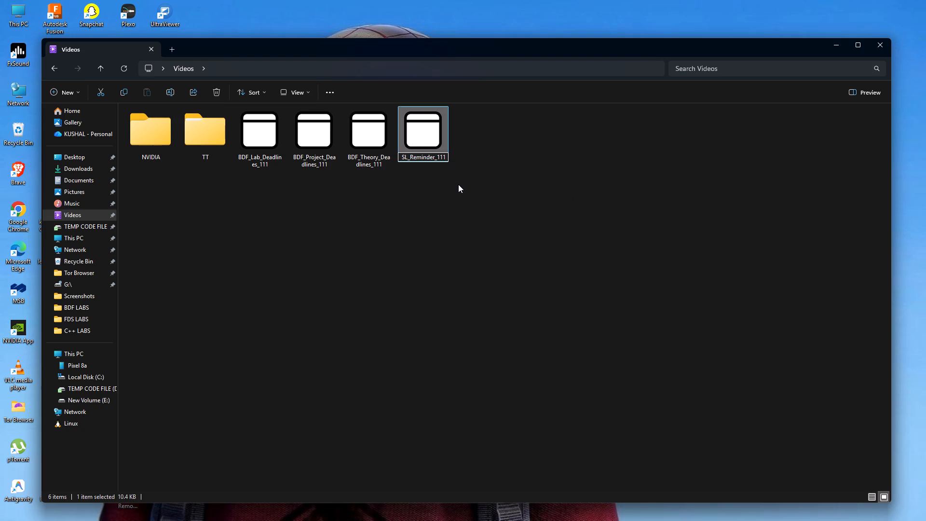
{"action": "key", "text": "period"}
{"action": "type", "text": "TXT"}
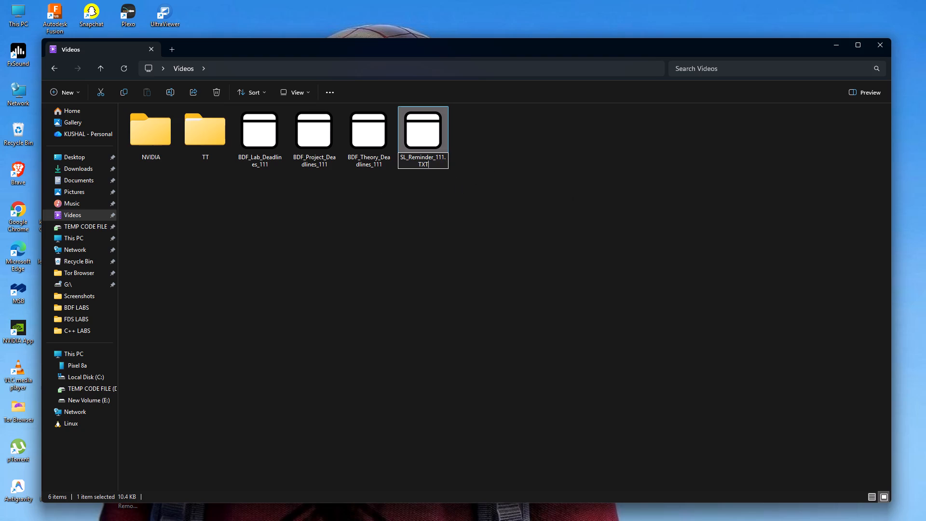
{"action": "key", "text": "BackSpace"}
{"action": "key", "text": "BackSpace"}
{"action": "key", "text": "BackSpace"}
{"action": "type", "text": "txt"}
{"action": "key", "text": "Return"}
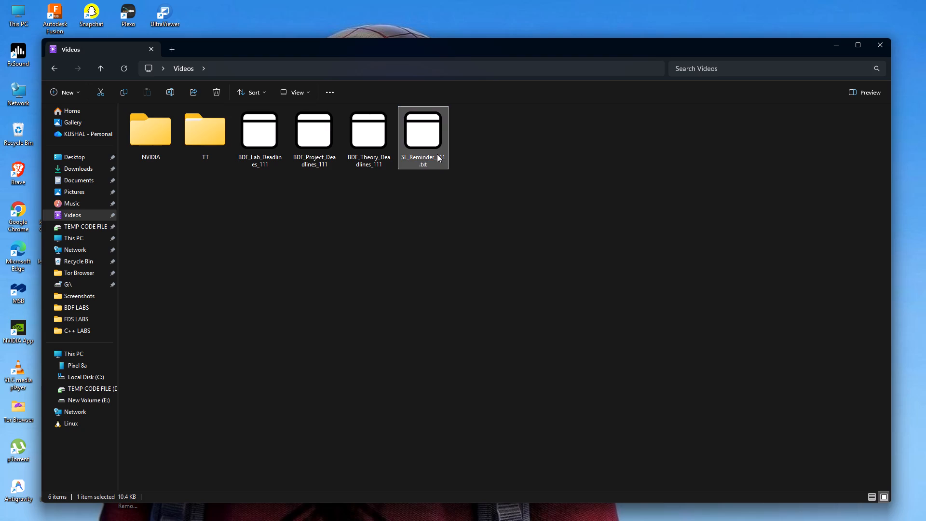
Set Notepad as the default app for .ics files through the properties of SL_Reminder_111.txt and apply the change.
{"action": "right_click", "coordinate": [437, 154]}
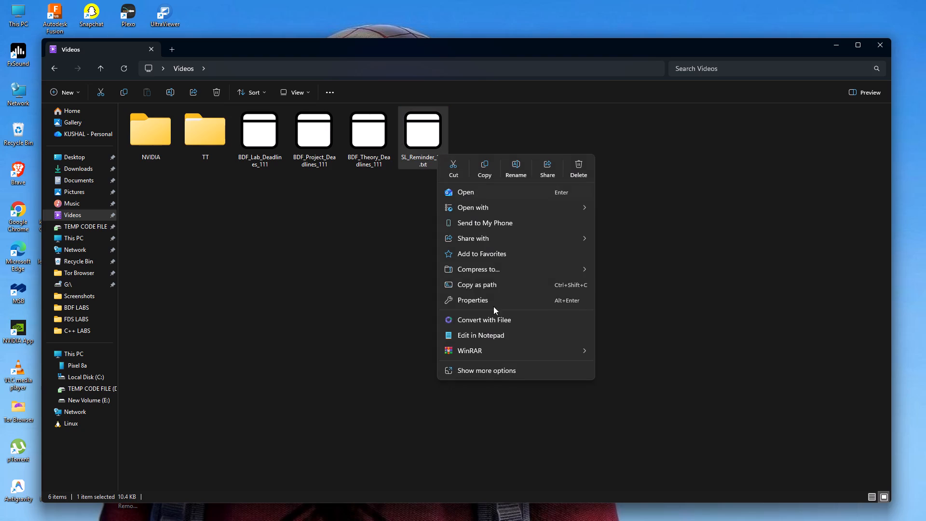
{"action": "left_click", "coordinate": [503, 378]}
{"action": "left_click", "coordinate": [489, 374]}
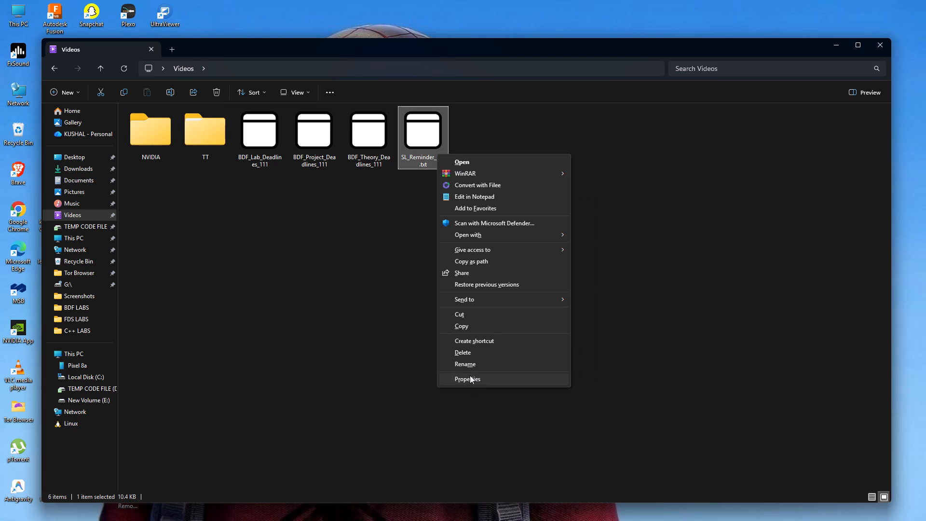
{"action": "left_click", "coordinate": [470, 375]}
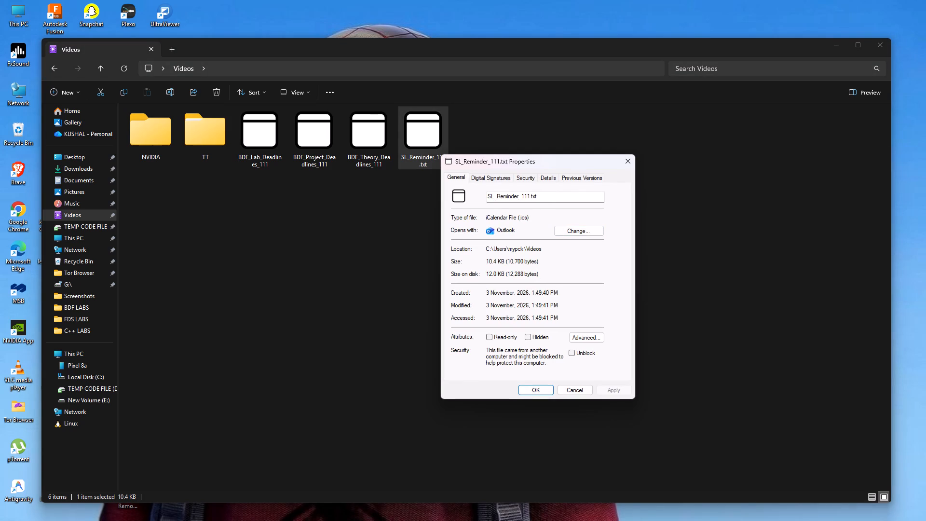
{"action": "left_click", "coordinate": [523, 217]}
{"action": "left_click", "coordinate": [567, 232]}
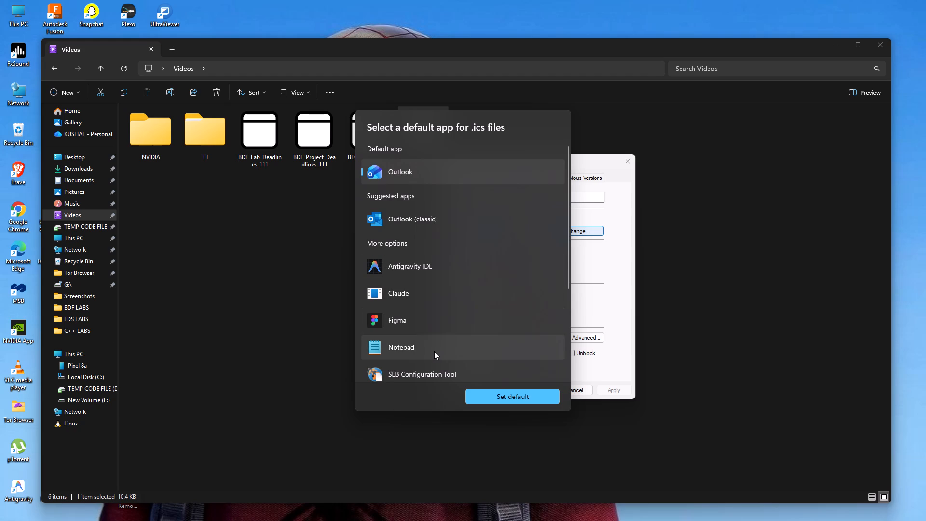
{"action": "left_click", "coordinate": [434, 351]}
{"action": "left_click", "coordinate": [513, 391]}
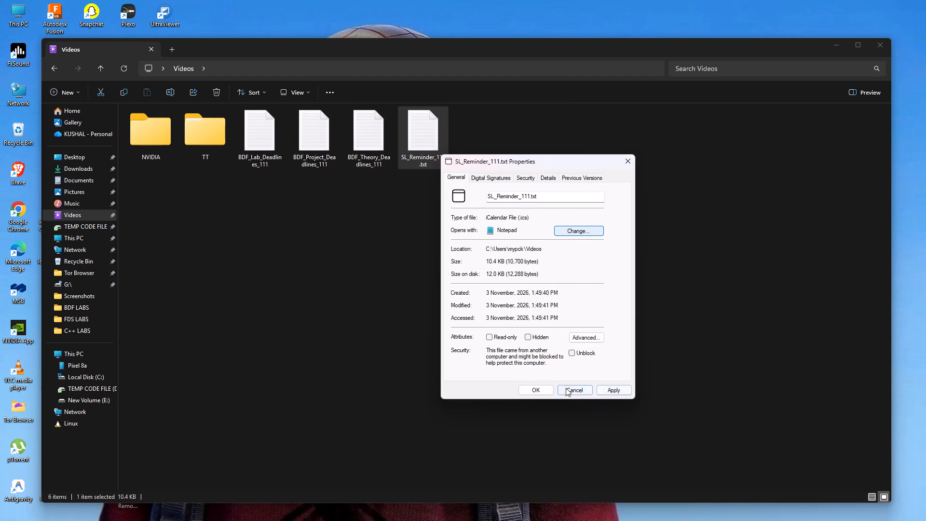
{"action": "left_click", "coordinate": [610, 387]}
Open the SL_Reminder_111.txt file from the Videos folder.
{"action": "double_click", "coordinate": [418, 146]}
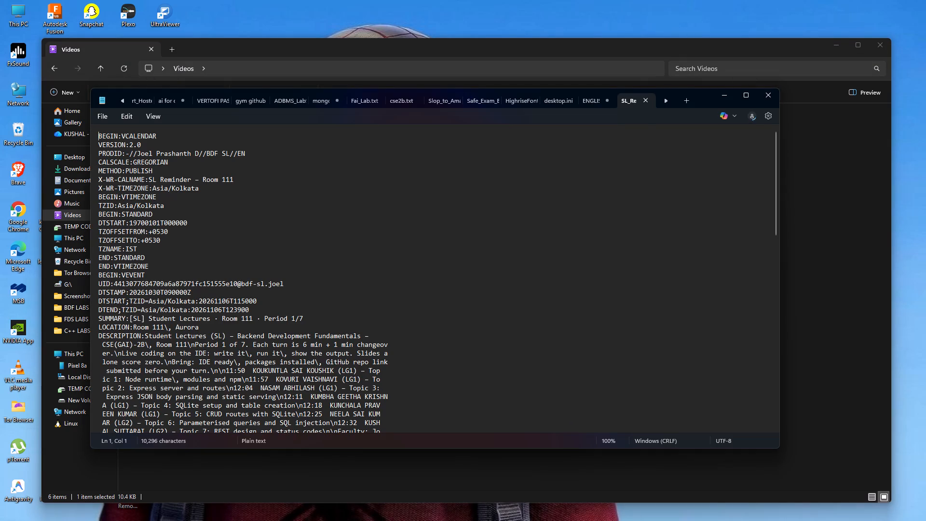
Read through the first student lecture event in SL_Reminder_111, examining its schedule, topics and reminder alarms.
{"action": "scroll", "coordinate": [448, 252], "scroll_direction": "up", "scroll_amount": 5, "text": "ctrl"}
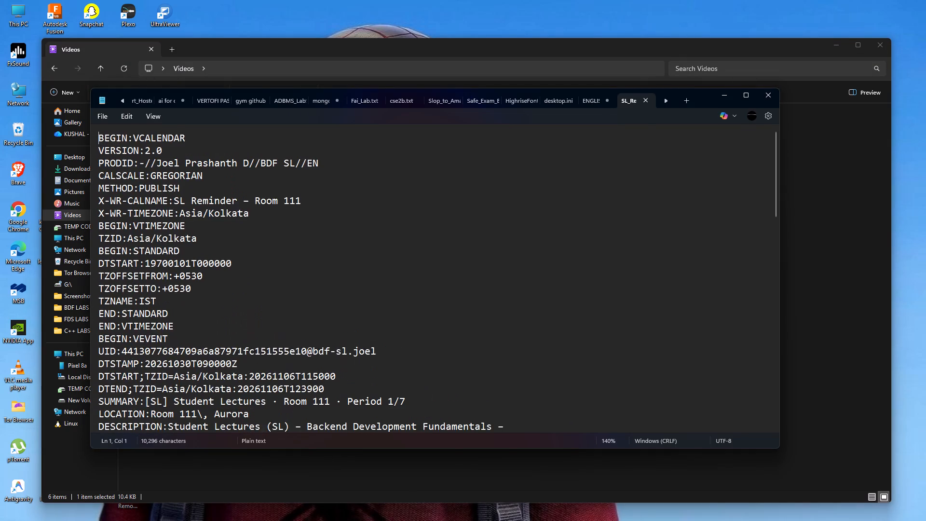
{"action": "scroll", "coordinate": [448, 252], "scroll_direction": "up", "scroll_amount": 2, "text": "ctrl"}
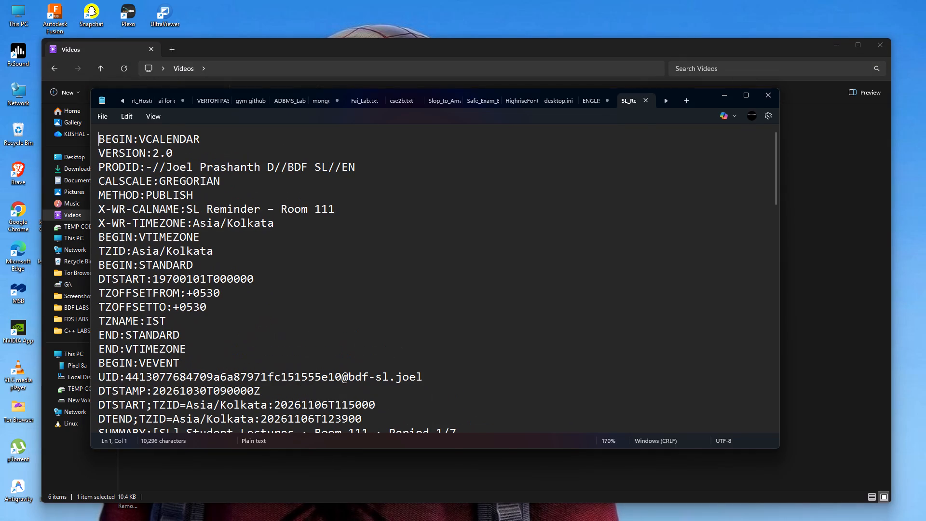
{"action": "scroll", "coordinate": [371, 330], "scroll_direction": "down", "scroll_amount": 2}
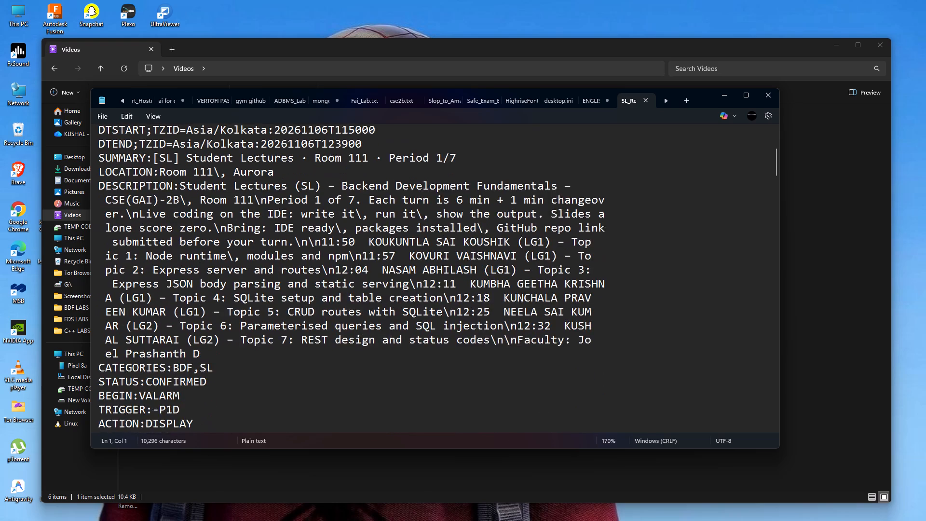
{"action": "scroll", "coordinate": [371, 330], "scroll_direction": "right", "scroll_amount": 1}
{"action": "scroll", "coordinate": [371, 330], "scroll_direction": "down", "scroll_amount": 1}
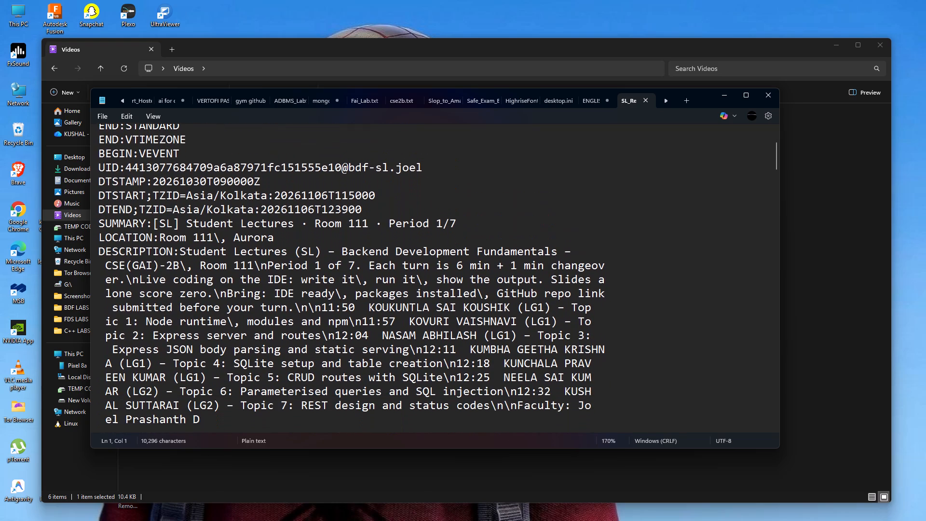
{"action": "scroll", "coordinate": [371, 330], "scroll_direction": "down", "scroll_amount": 2}
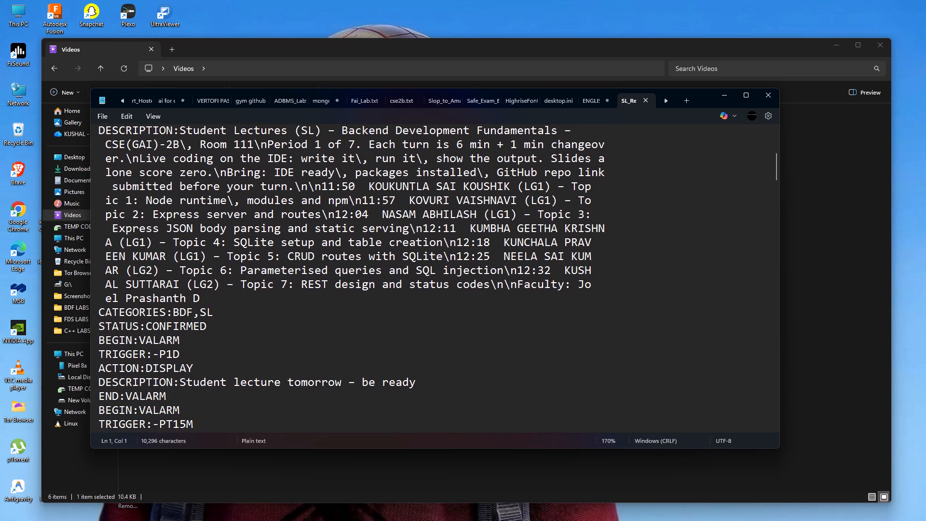
{"action": "scroll", "coordinate": [371, 330], "scroll_direction": "down", "scroll_amount": 3}
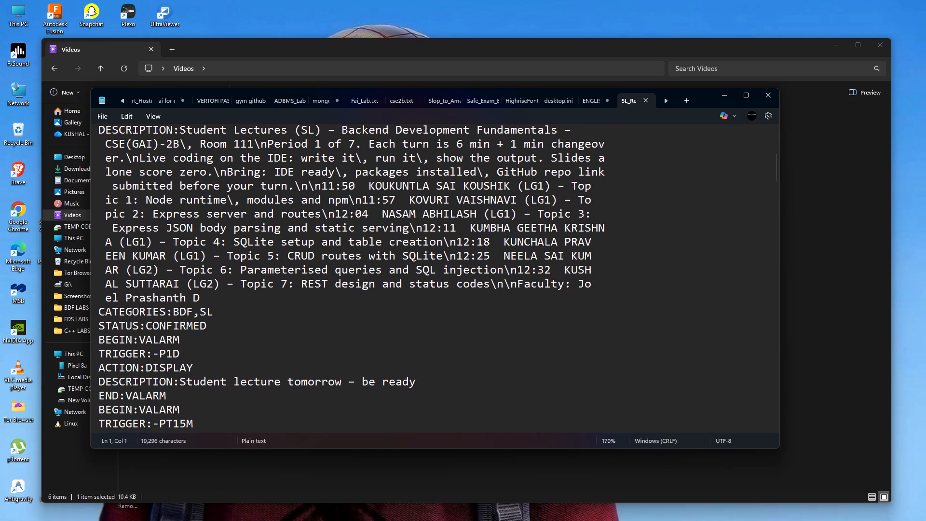
Read through the remaining student lecture events in SL_Reminder_111, examining dates, topics and alarms, and close the file.
{"action": "scroll", "coordinate": [371, 330], "scroll_direction": "down", "scroll_amount": 2}
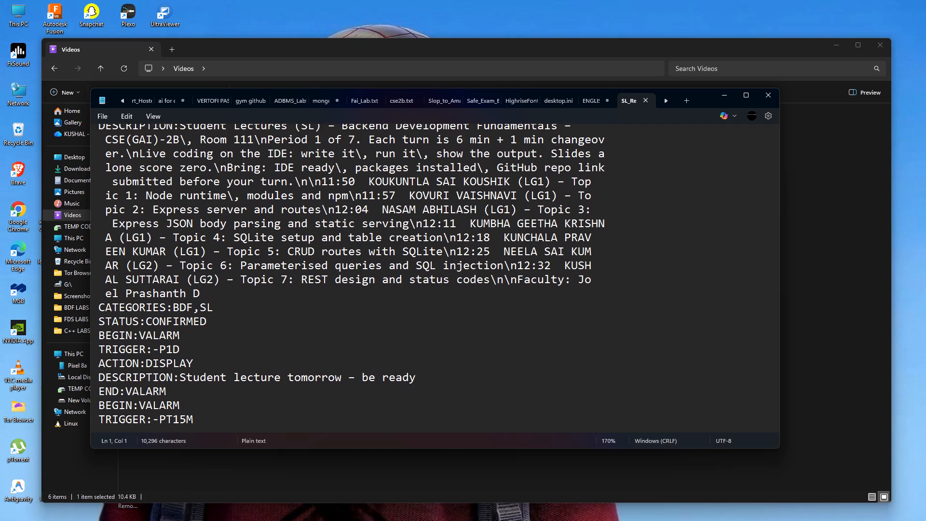
{"action": "scroll", "coordinate": [371, 330], "scroll_direction": "down", "scroll_amount": 2}
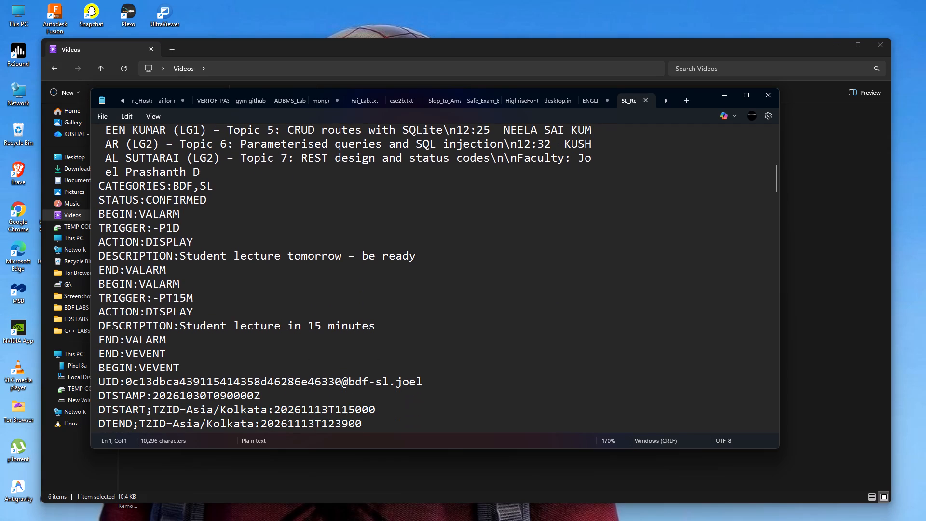
{"action": "scroll", "coordinate": [371, 330], "scroll_direction": "down", "scroll_amount": 1}
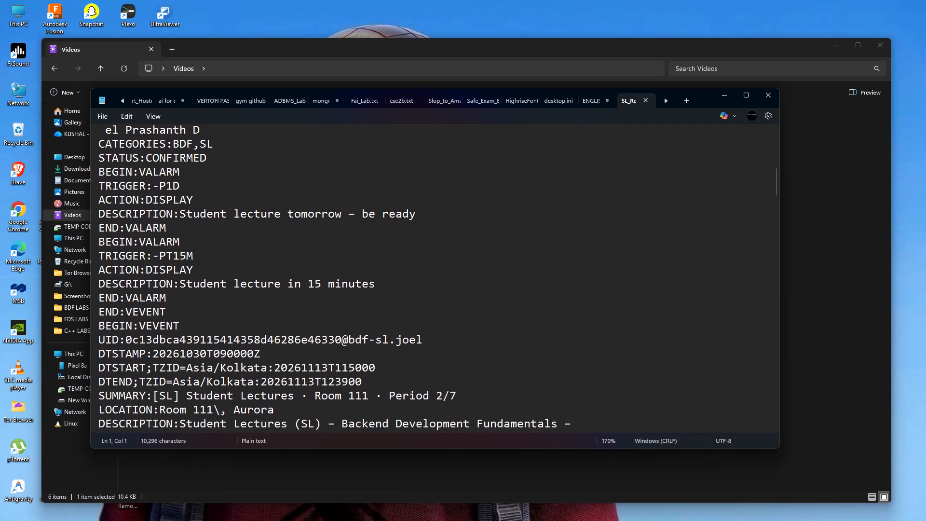
{"action": "scroll", "coordinate": [371, 330], "scroll_direction": "down", "scroll_amount": 2}
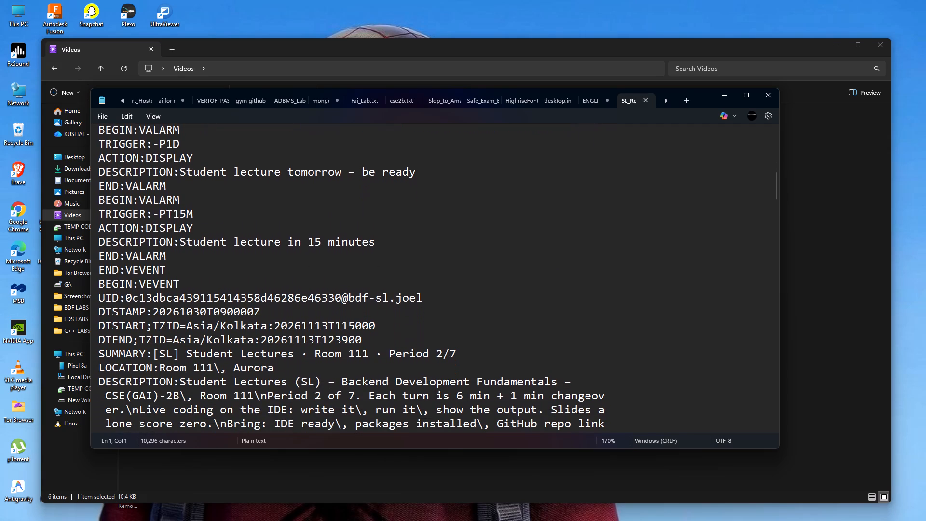
{"action": "scroll", "coordinate": [371, 330], "scroll_direction": "down", "scroll_amount": 2}
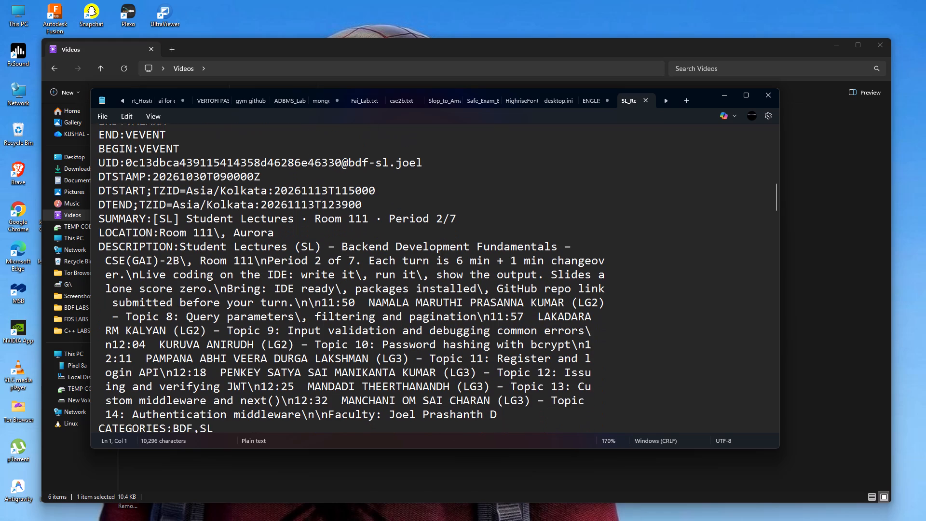
{"action": "scroll", "coordinate": [371, 330], "scroll_direction": "down", "scroll_amount": 1}
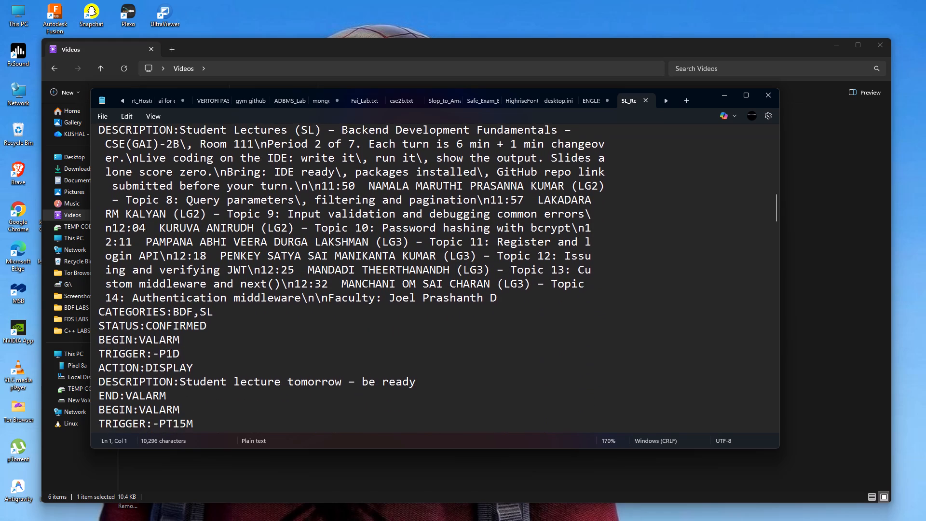
{"action": "scroll", "coordinate": [371, 330], "scroll_direction": "down", "scroll_amount": 1}
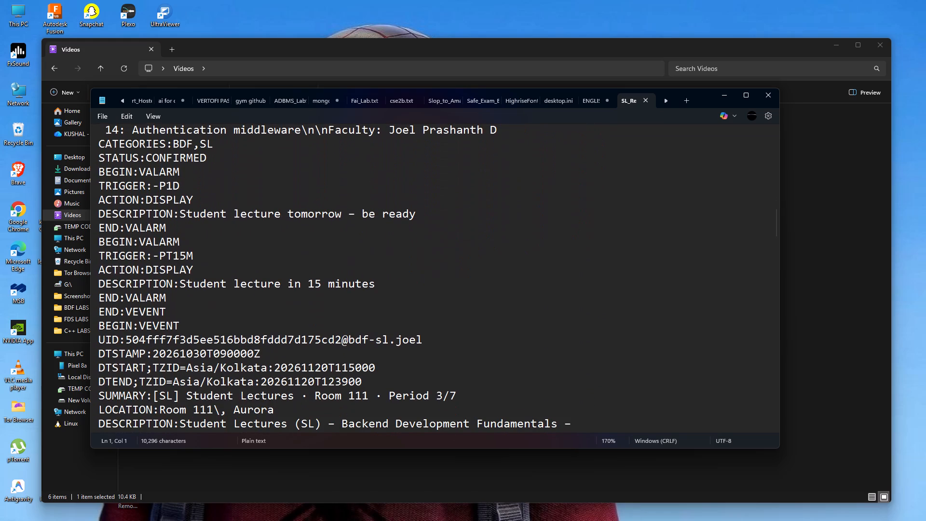
{"action": "scroll", "coordinate": [371, 330], "scroll_direction": "down", "scroll_amount": 1}
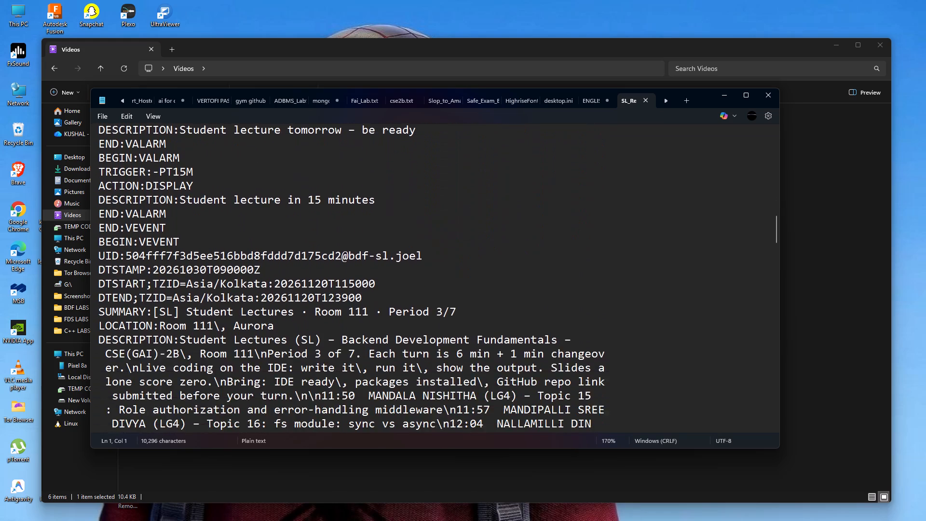
{"action": "scroll", "coordinate": [371, 330], "scroll_direction": "down", "scroll_amount": 2}
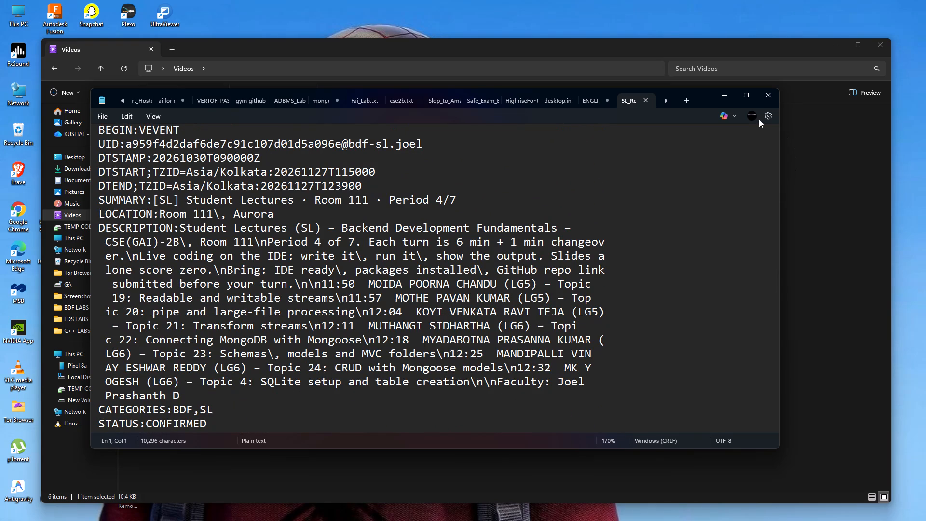
{"action": "left_click", "coordinate": [764, 93]}
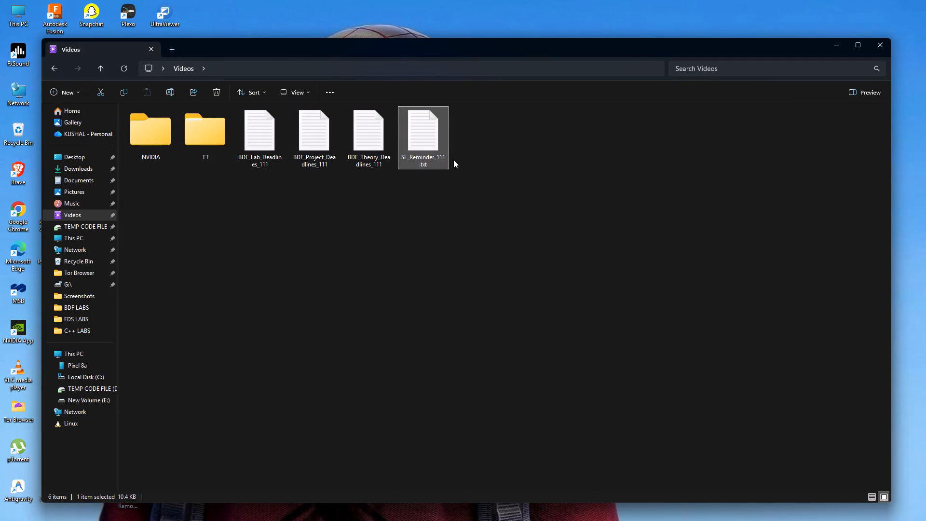
Set Outlook as the default app for .ics files through the SL_Reminder_111 file's properties and close the Videos folder.
{"action": "right_click", "coordinate": [421, 139]}
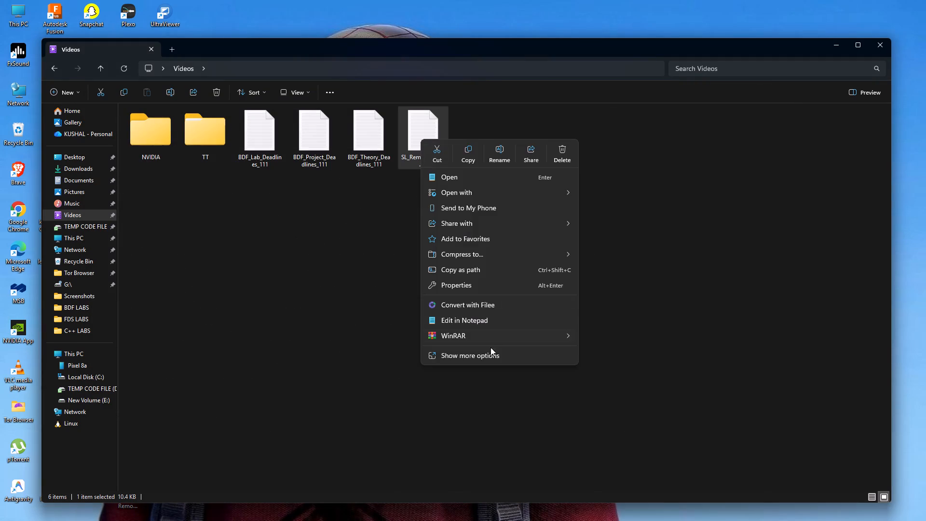
{"action": "left_click", "coordinate": [482, 353]}
{"action": "left_click", "coordinate": [469, 369]}
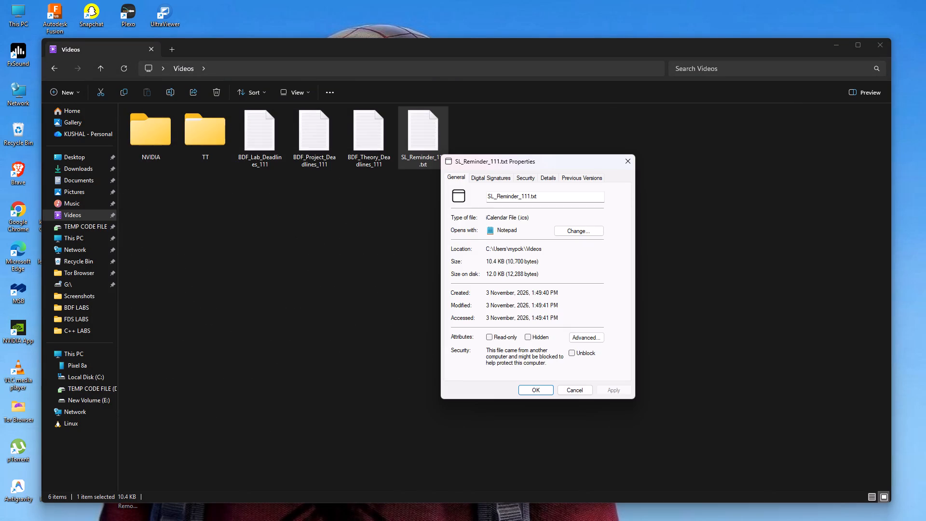
{"action": "left_click", "coordinate": [588, 228]}
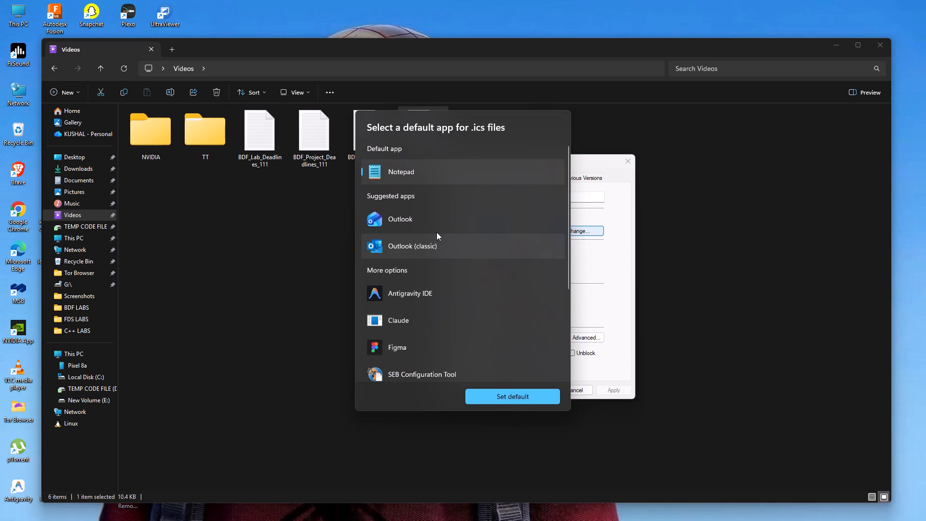
{"action": "left_click", "coordinate": [436, 229]}
{"action": "left_click", "coordinate": [504, 399]}
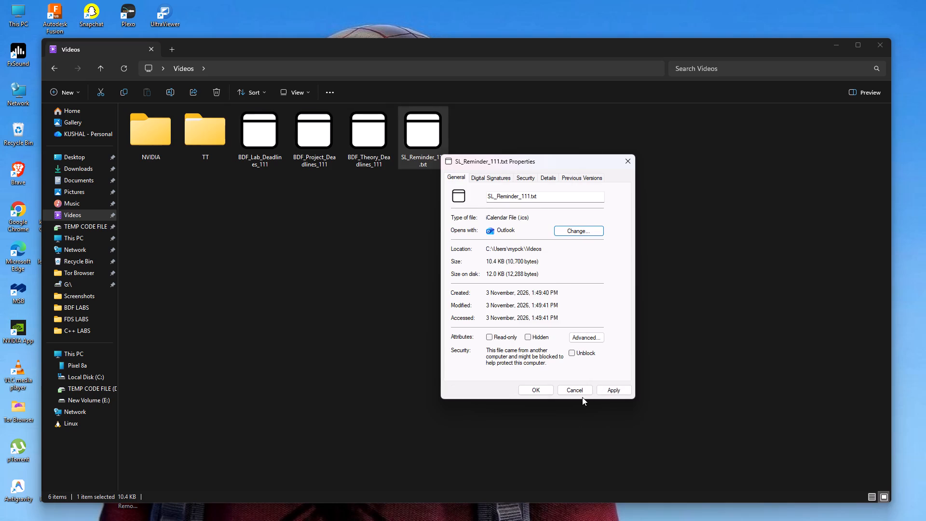
{"action": "left_click", "coordinate": [545, 391]}
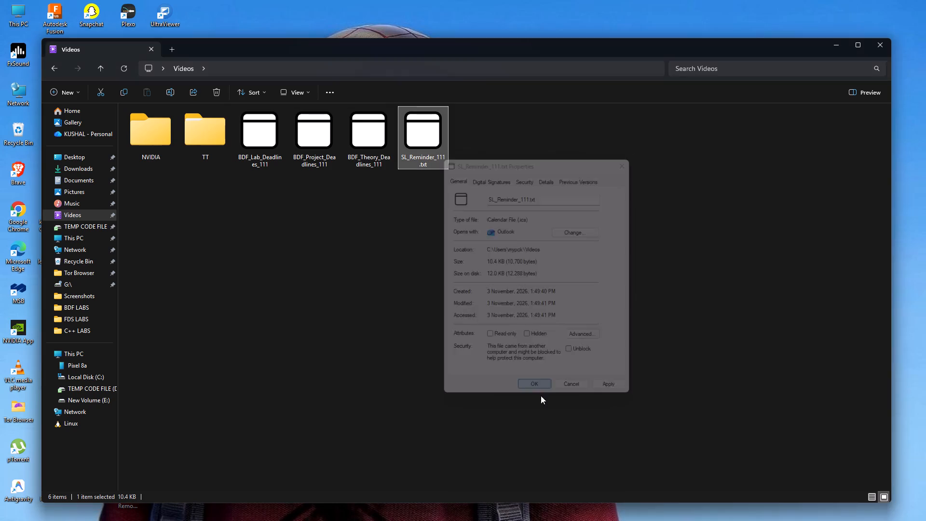
{"action": "left_click", "coordinate": [877, 48]}
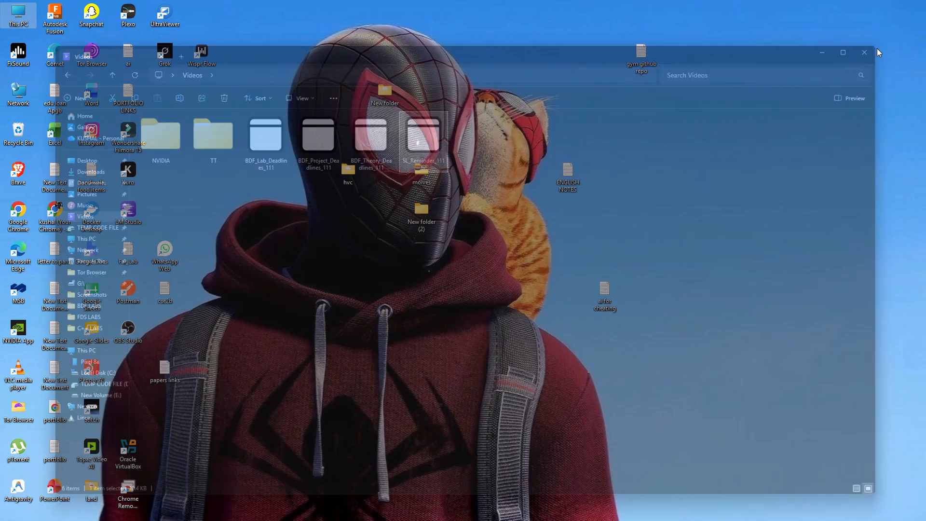